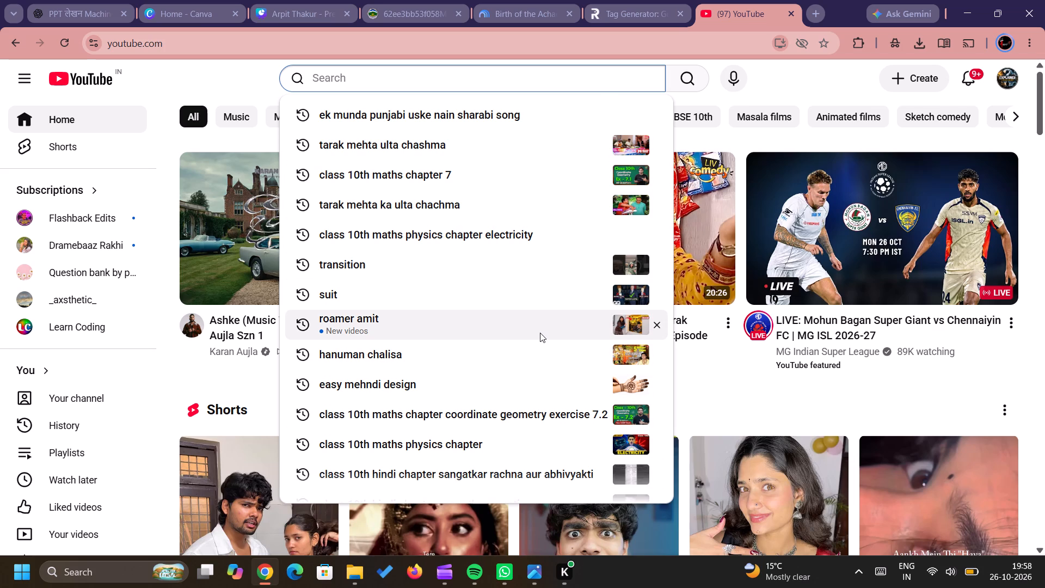
{"action": "left_click", "coordinate": [540, 333]}
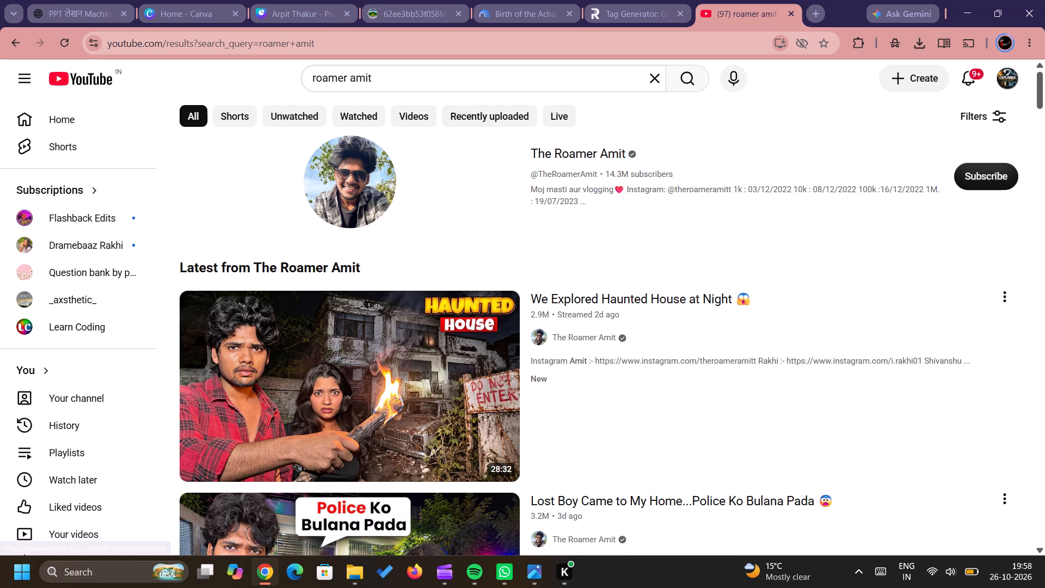
Browse the videos and Shorts in the "roamer amit" search results.
{"action": "left_click_drag", "start_coordinate": [1044, 111], "coordinate": [1044, 120]}
{"action": "left_click_drag", "start_coordinate": [1044, 120], "coordinate": [1044, 62]}
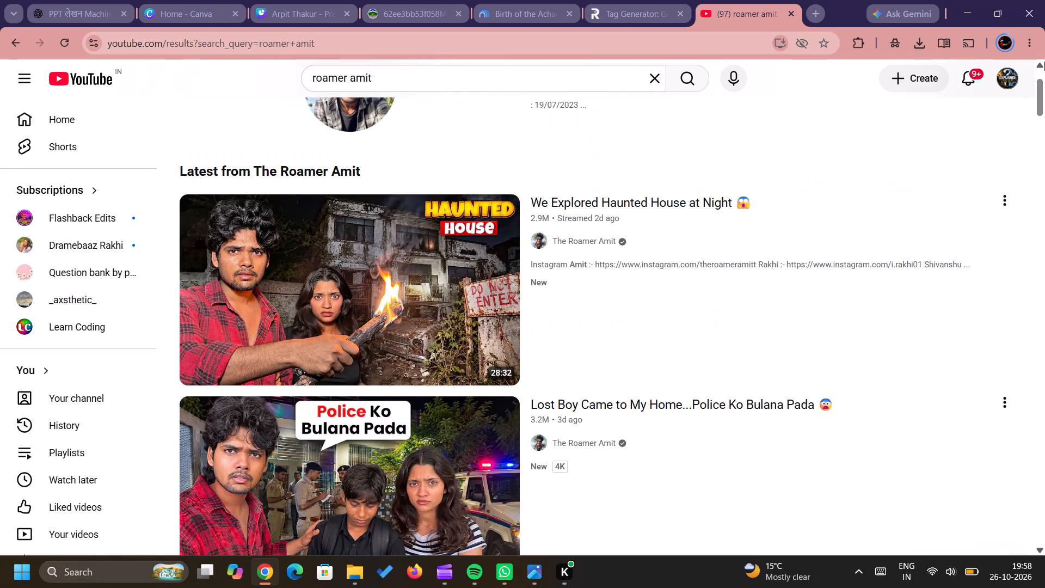
{"action": "left_click_drag", "start_coordinate": [1044, 62], "coordinate": [1029, 179]}
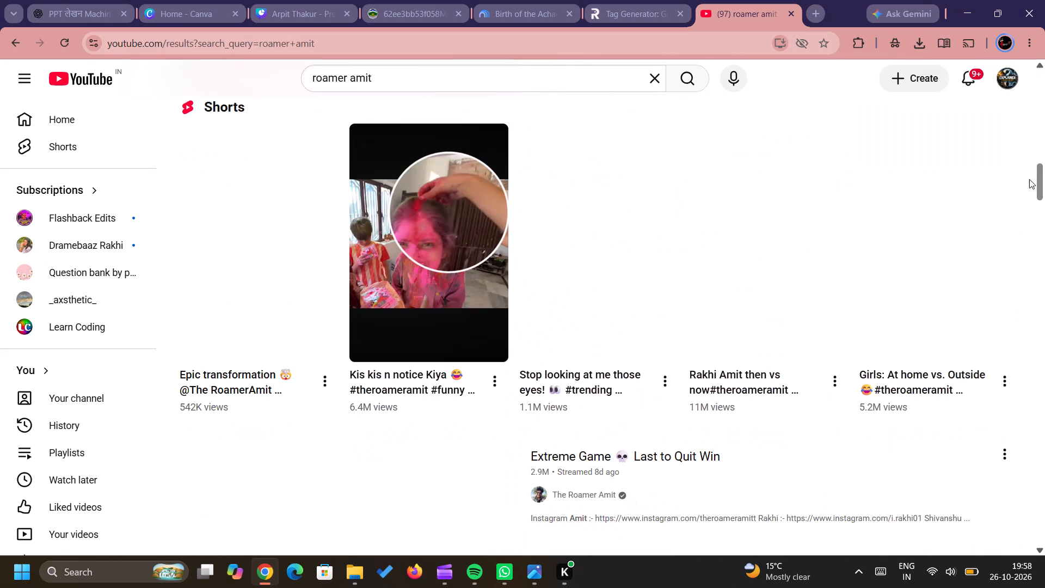
{"action": "left_click_drag", "start_coordinate": [1029, 179], "coordinate": [1029, 179]}
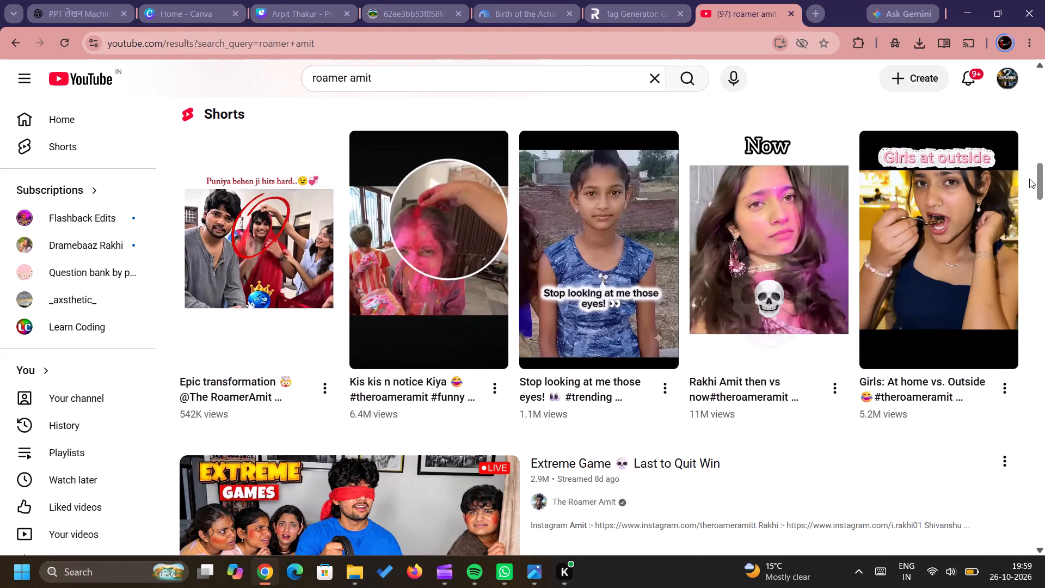
{"action": "left_click_drag", "start_coordinate": [1029, 179], "coordinate": [1017, 221]}
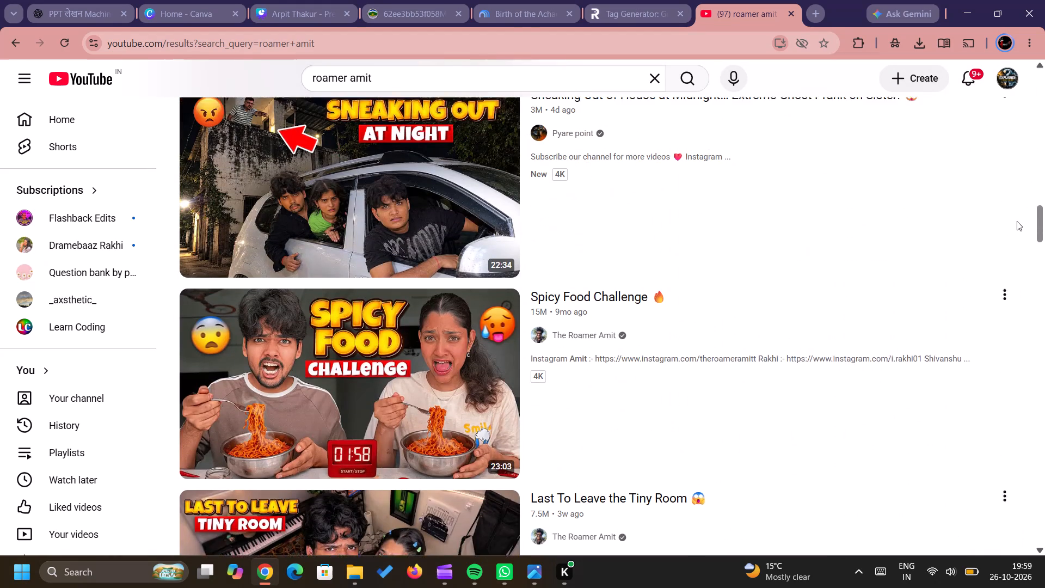
{"action": "left_click_drag", "start_coordinate": [1017, 221], "coordinate": [1016, 222]}
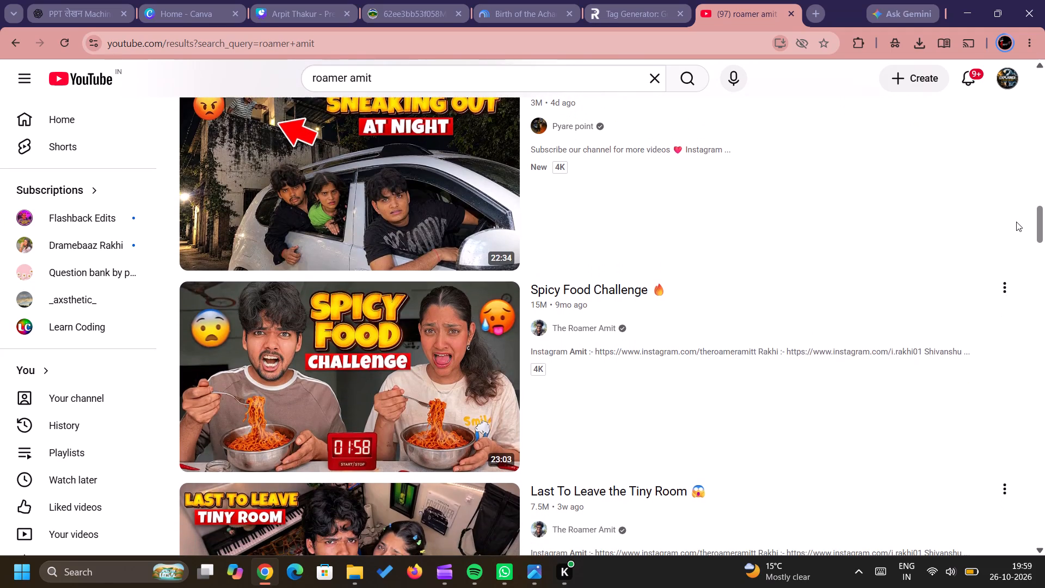
{"action": "left_click_drag", "start_coordinate": [1016, 222], "coordinate": [1017, 222]}
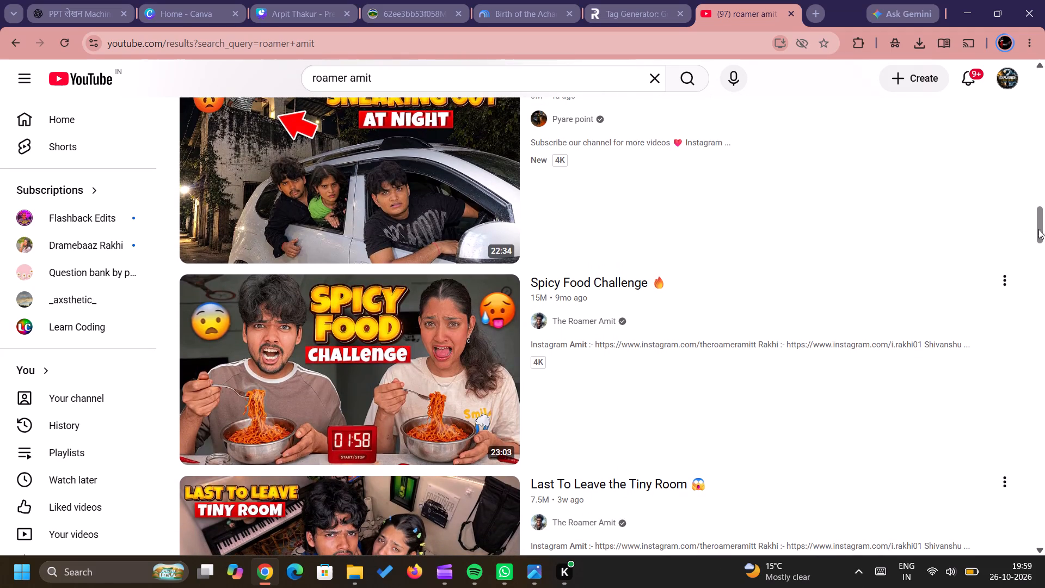
{"action": "left_click_drag", "start_coordinate": [1044, 231], "coordinate": [1044, 216]}
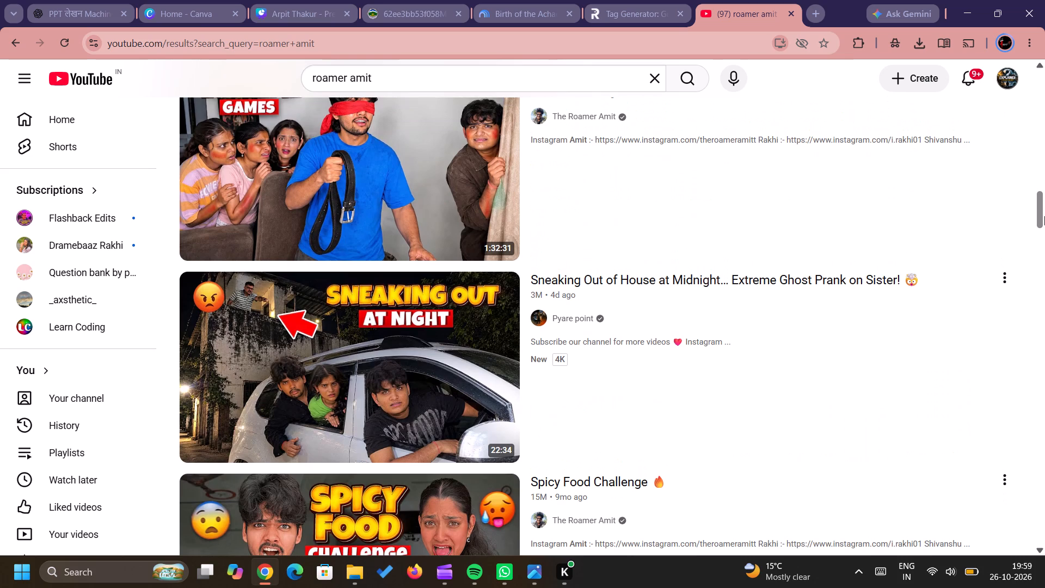
{"action": "left_click_drag", "start_coordinate": [1044, 216], "coordinate": [1044, 207]}
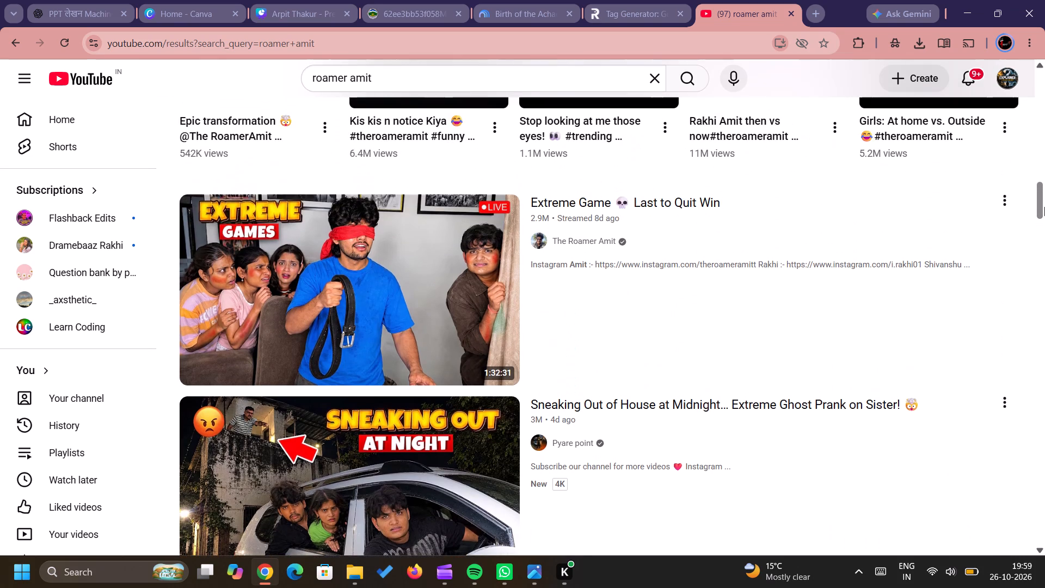
{"action": "left_click_drag", "start_coordinate": [1044, 207], "coordinate": [1044, 201]}
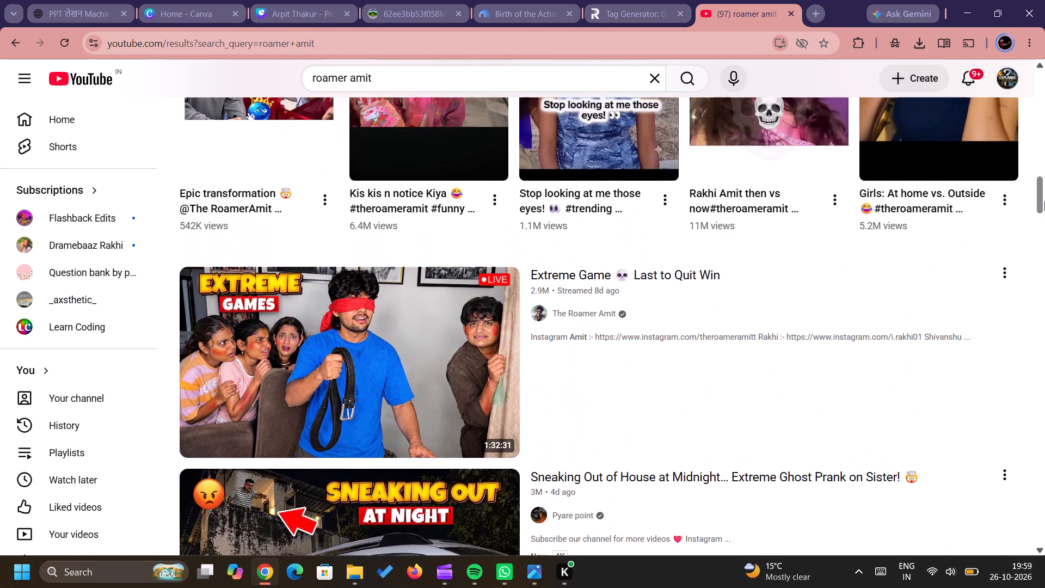
{"action": "left_click_drag", "start_coordinate": [1044, 201], "coordinate": [1044, 206]}
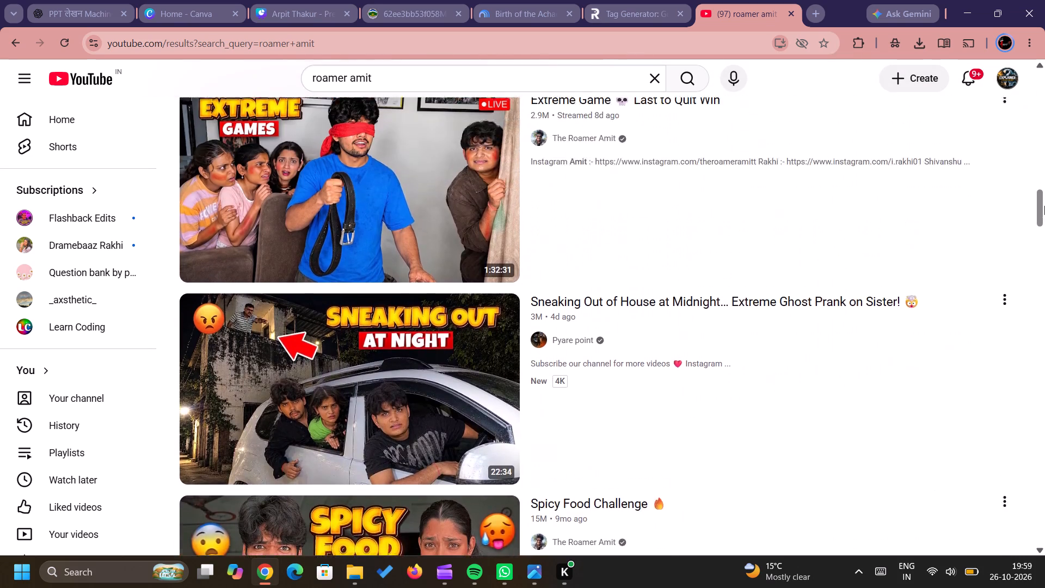
{"action": "left_click_drag", "start_coordinate": [1044, 206], "coordinate": [1043, 196]}
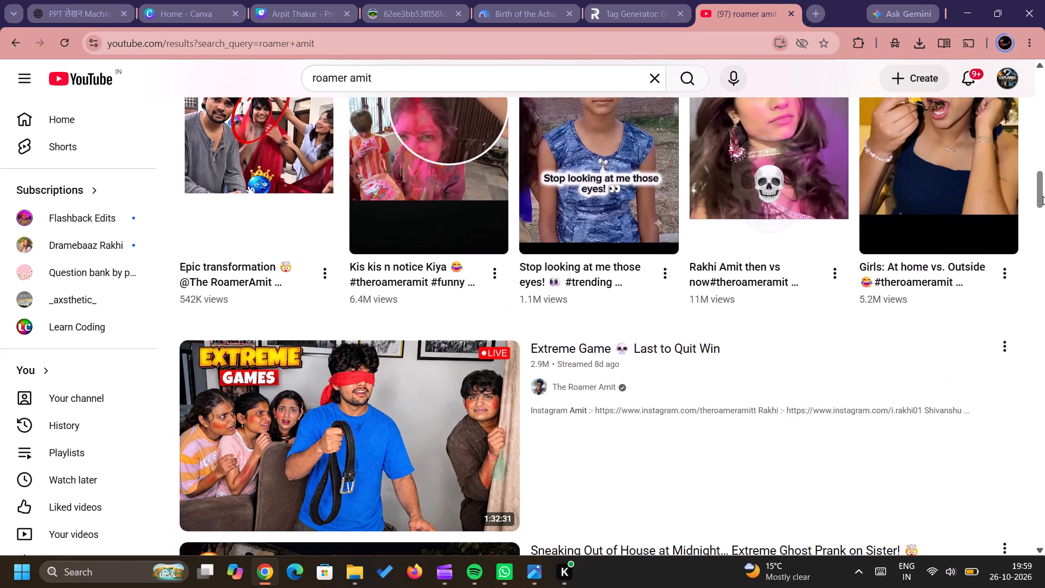
{"action": "left_click_drag", "start_coordinate": [1043, 196], "coordinate": [1044, 192]}
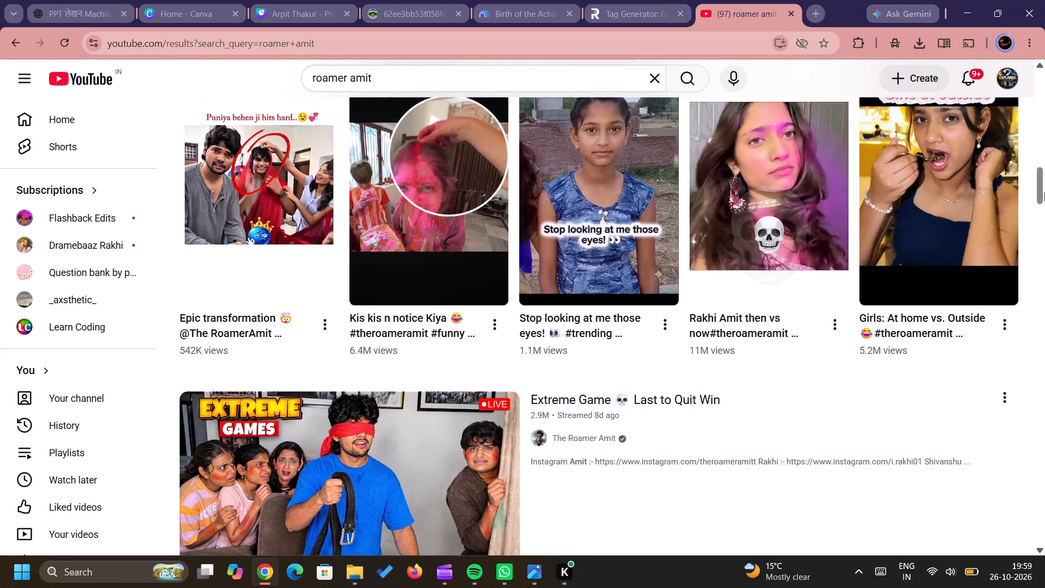
{"action": "left_click_drag", "start_coordinate": [1044, 192], "coordinate": [1040, 150]}
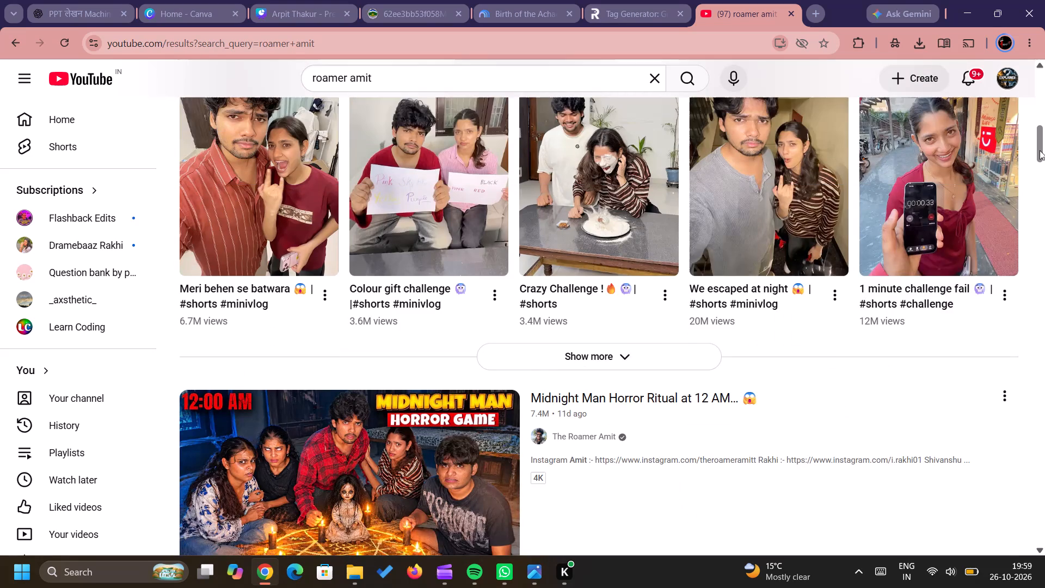
{"action": "left_click_drag", "start_coordinate": [1040, 150], "coordinate": [1038, 152]}
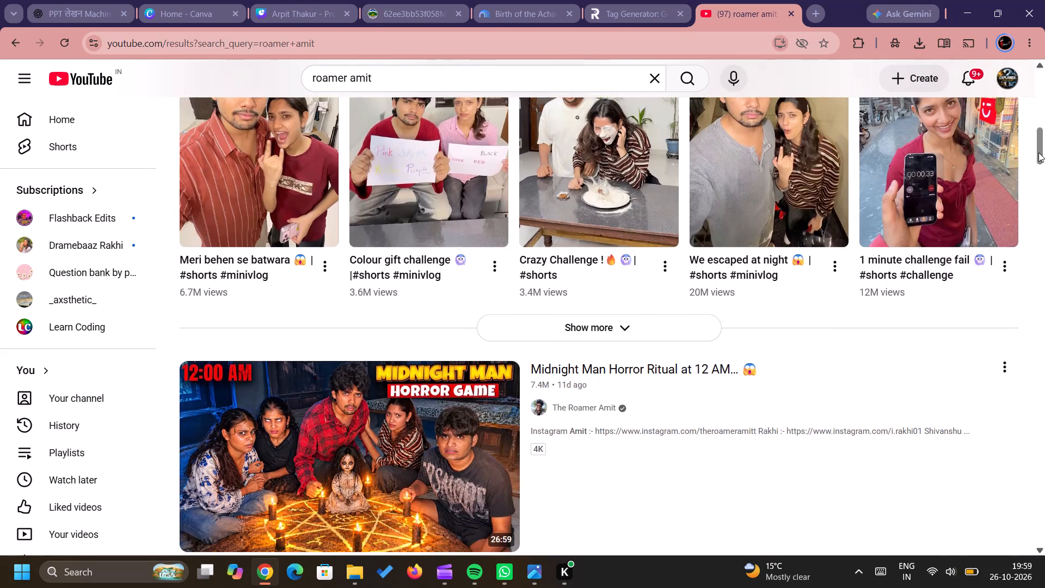
{"action": "left_click_drag", "start_coordinate": [1038, 152], "coordinate": [1039, 151]}
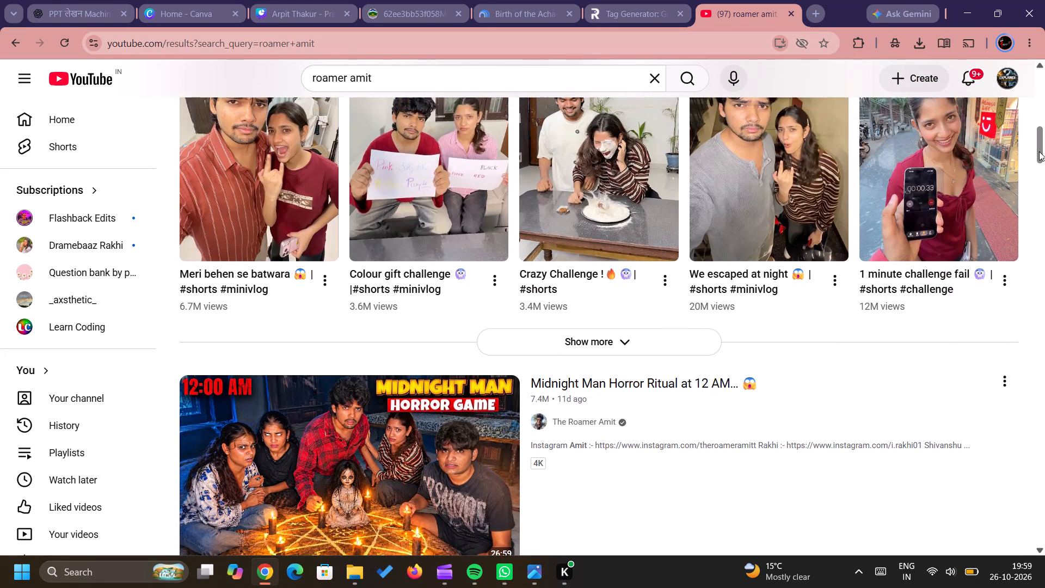
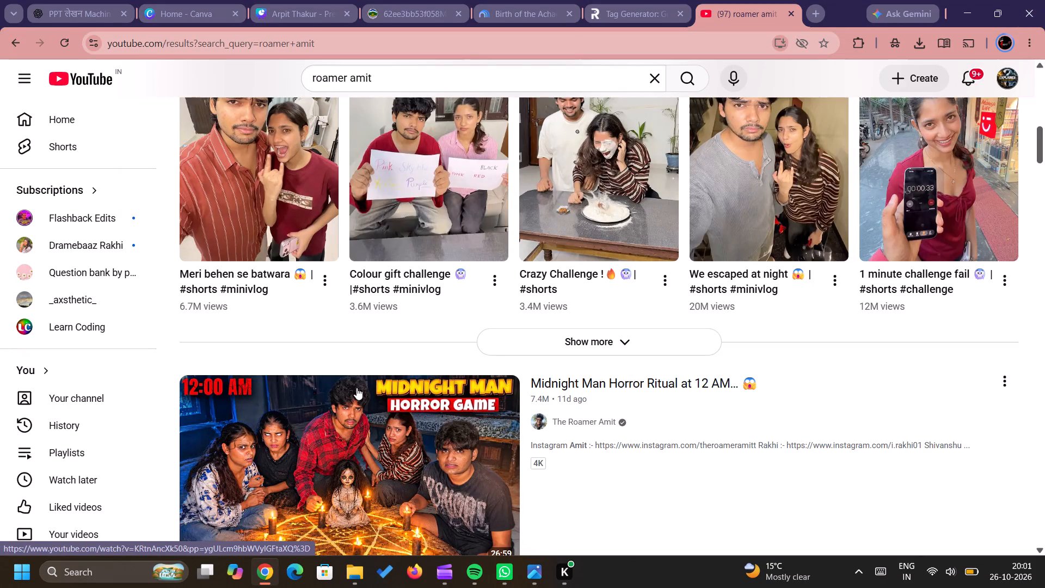
Open the channel's own Shorts in YouTube Studio and check the Reach and Overview analytics of "The Birth of Ancient Persia".
{"action": "left_click", "coordinate": [100, 540]}
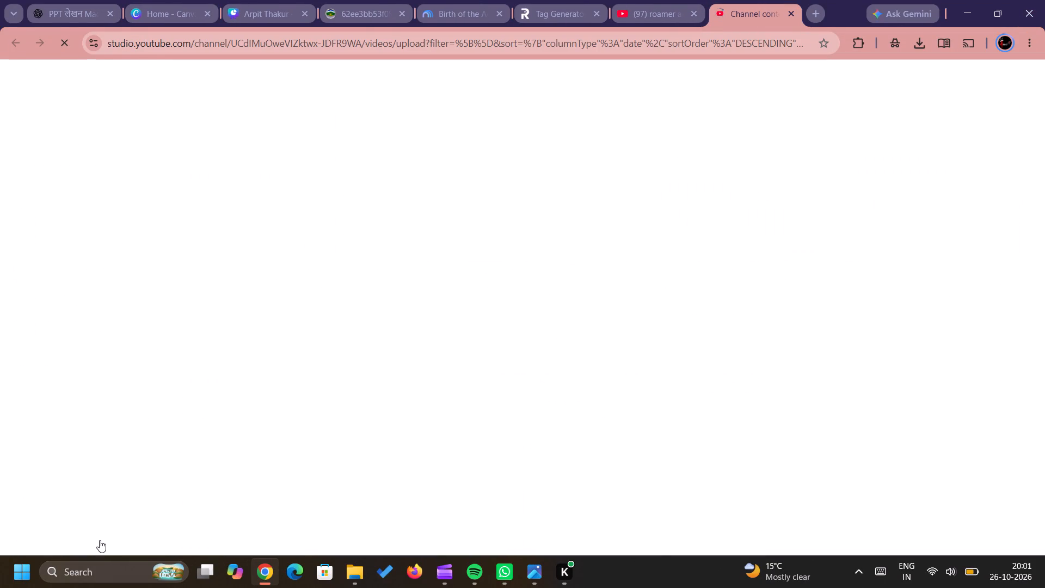
{"action": "left_click", "coordinate": [268, 174]}
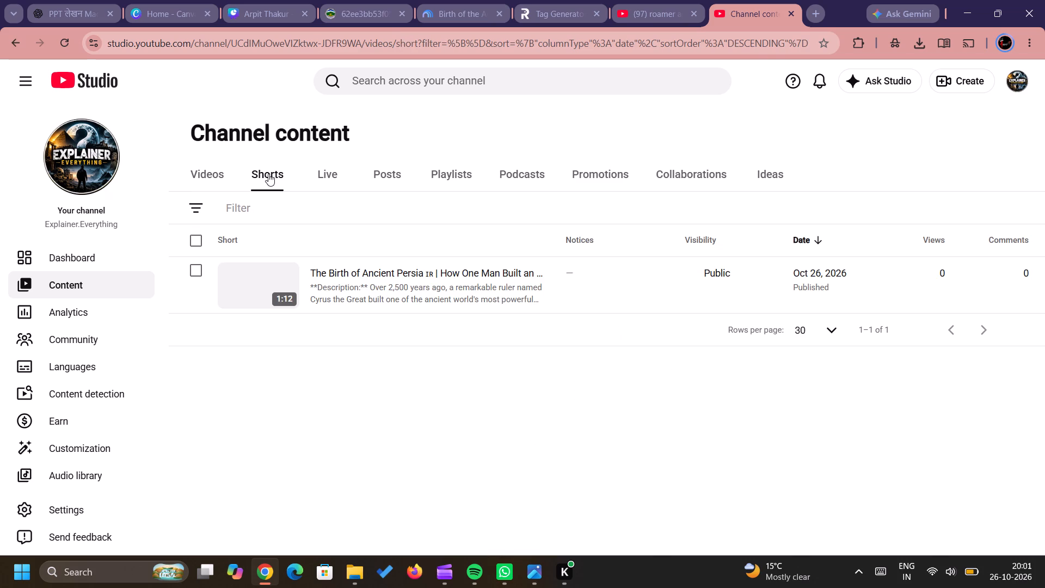
{"action": "left_click", "coordinate": [340, 296]}
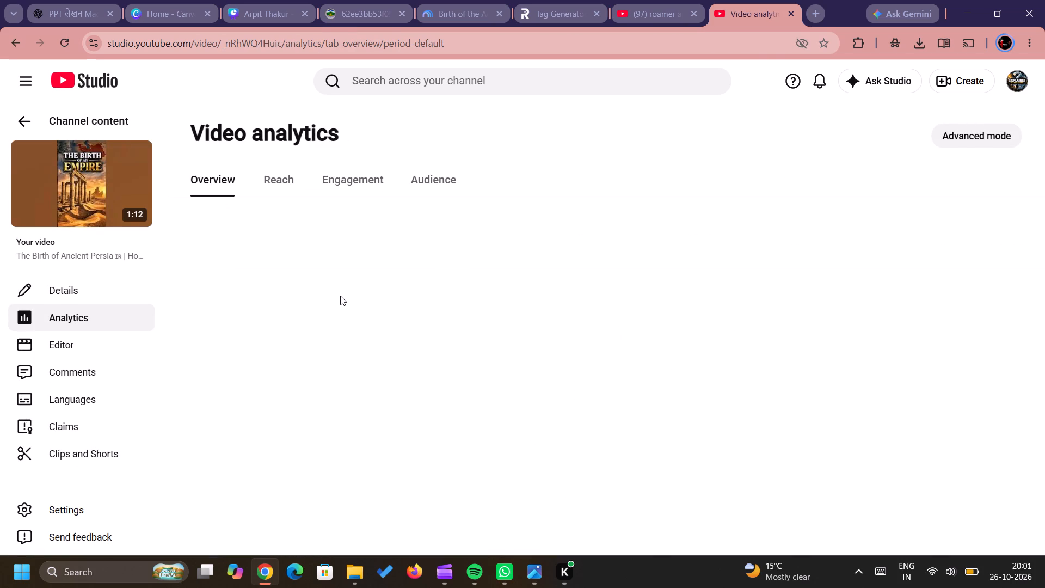
{"action": "left_click", "coordinate": [271, 172]}
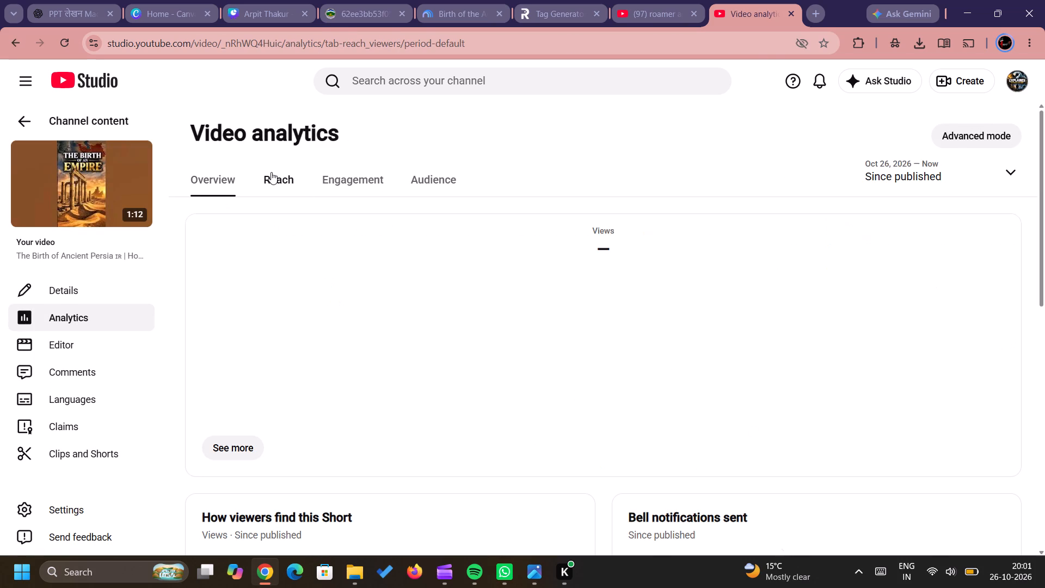
{"action": "left_click", "coordinate": [233, 185]}
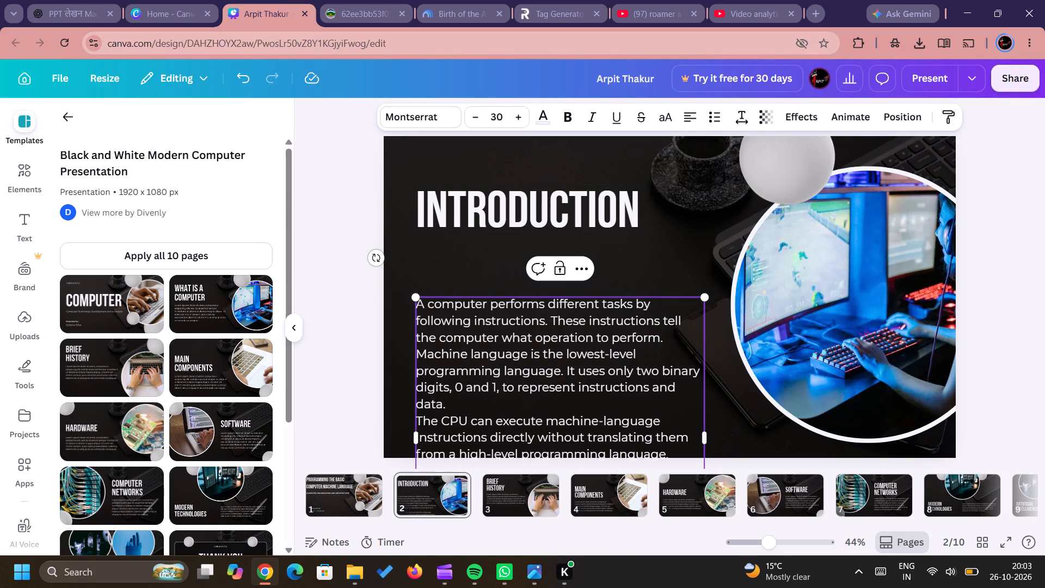
Scale page 2's body text up to about size 35.6 and move the INTRODUCTION title up to the page's top edge.
{"action": "left_click_drag", "start_coordinate": [707, 298], "coordinate": [765, 202]}
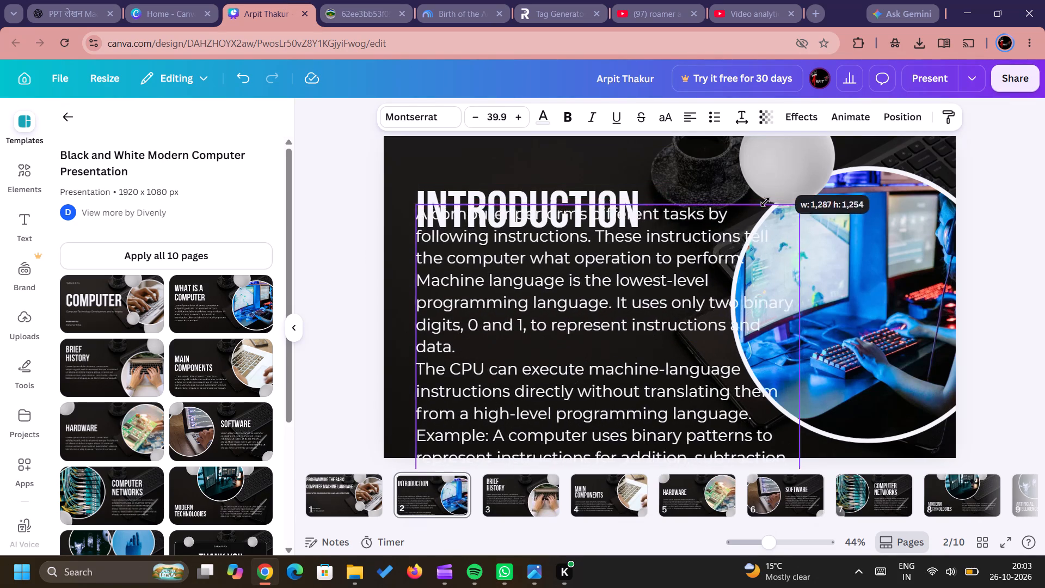
{"action": "left_click_drag", "start_coordinate": [765, 202], "coordinate": [752, 235]}
{"action": "left_click", "coordinate": [635, 215]}
{"action": "left_click_drag", "start_coordinate": [635, 215], "coordinate": [643, 173]}
Fit the body text between the INTRODUCTION title and the round picture, reshaping its box and scaling the text to about size 27.8.
{"action": "left_click", "coordinate": [608, 330]}
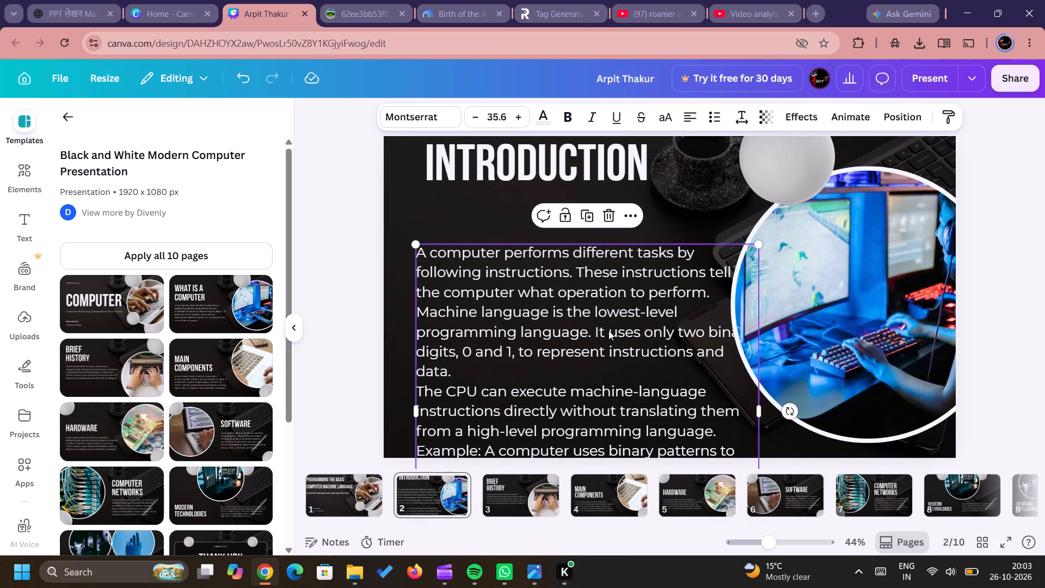
{"action": "left_click_drag", "start_coordinate": [586, 359], "coordinate": [571, 281]}
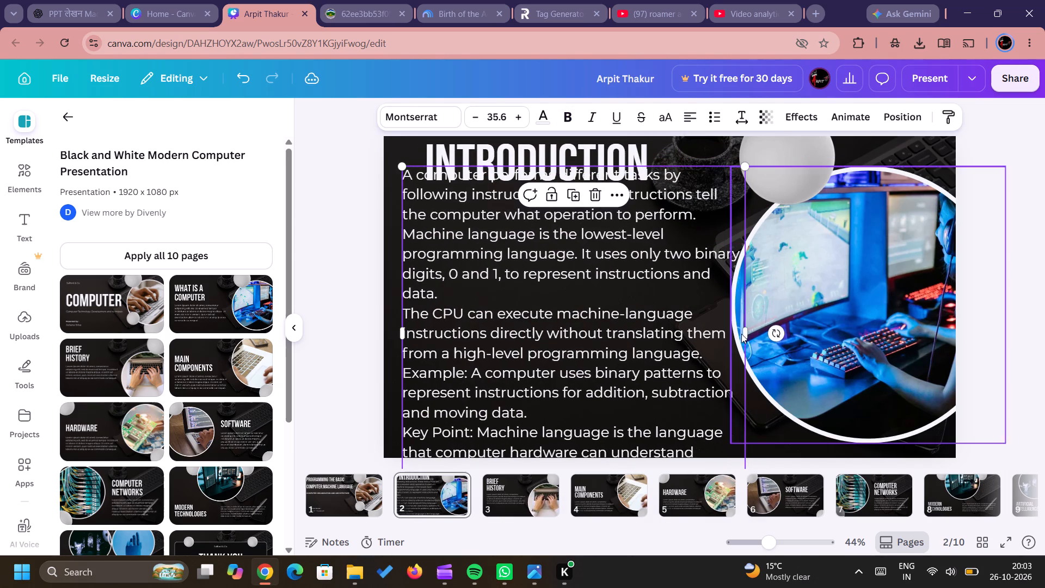
{"action": "left_click_drag", "start_coordinate": [747, 332], "coordinate": [740, 318]}
{"action": "left_click_drag", "start_coordinate": [709, 416], "coordinate": [720, 292]}
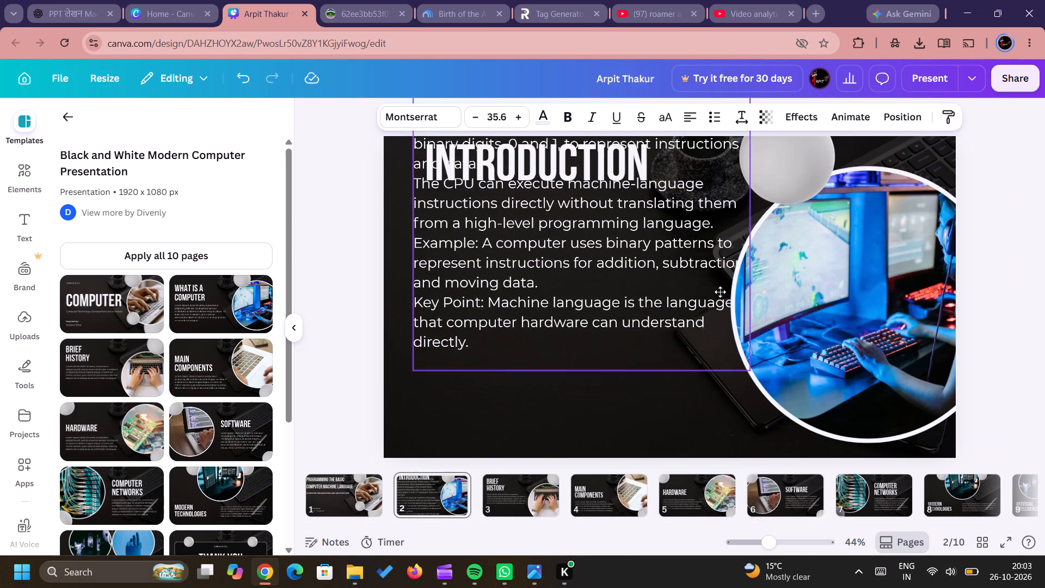
{"action": "left_click_drag", "start_coordinate": [720, 292], "coordinate": [720, 297]}
{"action": "left_click_drag", "start_coordinate": [747, 381], "coordinate": [630, 278]}
{"action": "left_click_drag", "start_coordinate": [603, 262], "coordinate": [620, 367]}
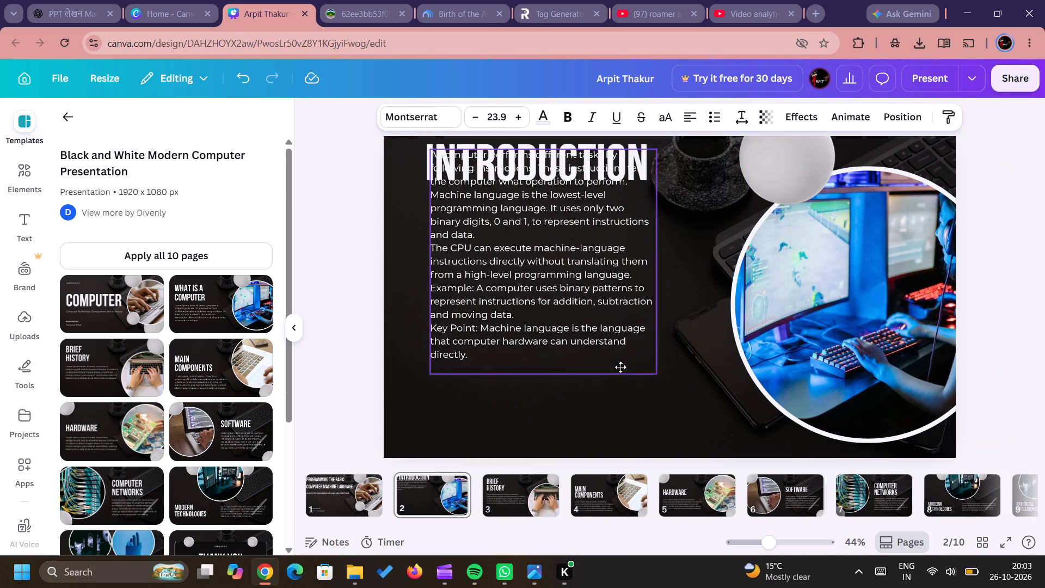
{"action": "left_click_drag", "start_coordinate": [620, 367], "coordinate": [579, 413]}
{"action": "left_click_drag", "start_coordinate": [617, 313], "coordinate": [721, 320]}
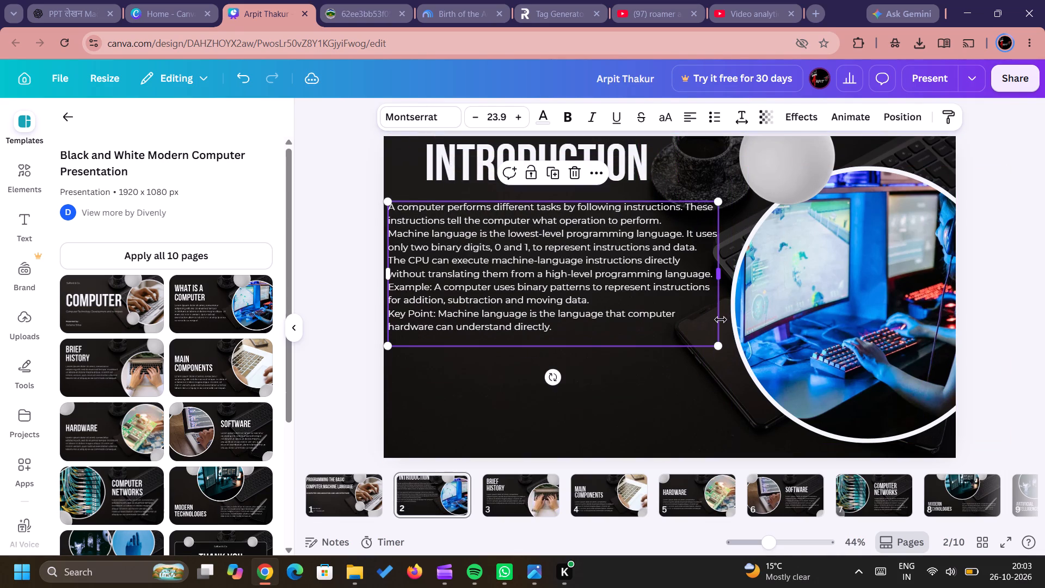
{"action": "left_click_drag", "start_coordinate": [718, 347], "coordinate": [682, 404]}
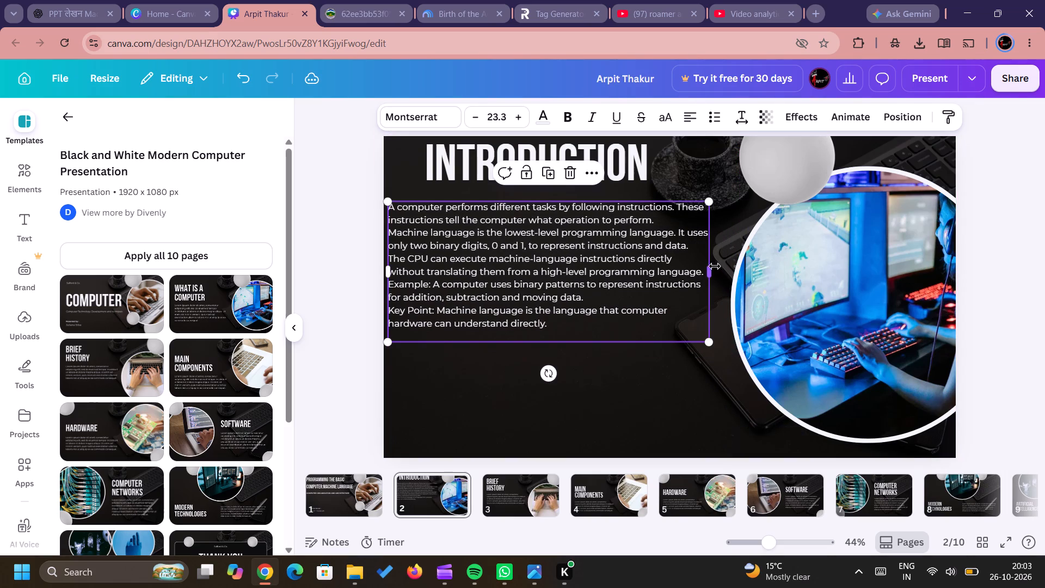
{"action": "left_click_drag", "start_coordinate": [711, 268], "coordinate": [682, 273]}
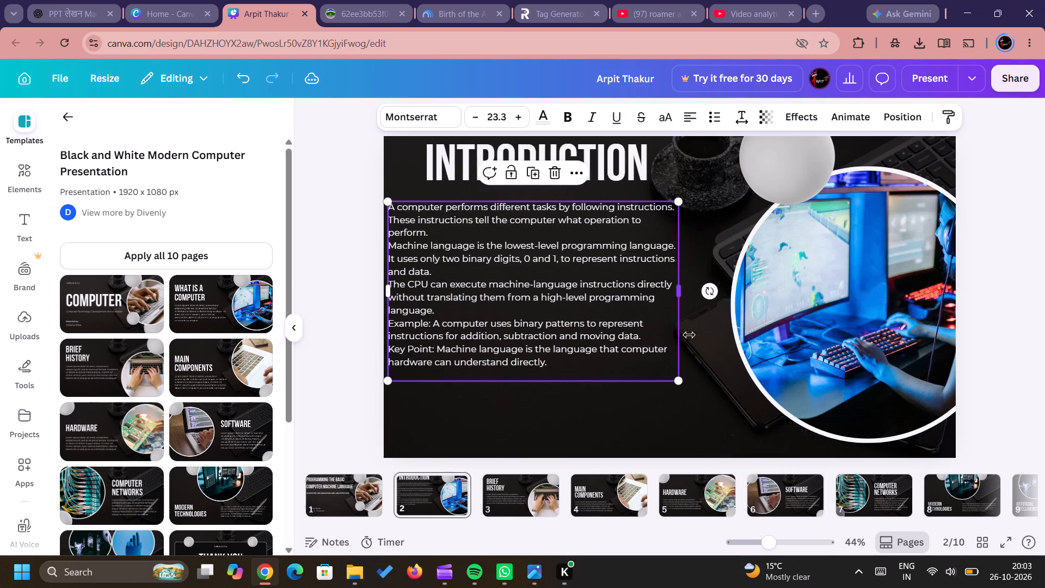
{"action": "left_click_drag", "start_coordinate": [681, 385], "coordinate": [751, 406]}
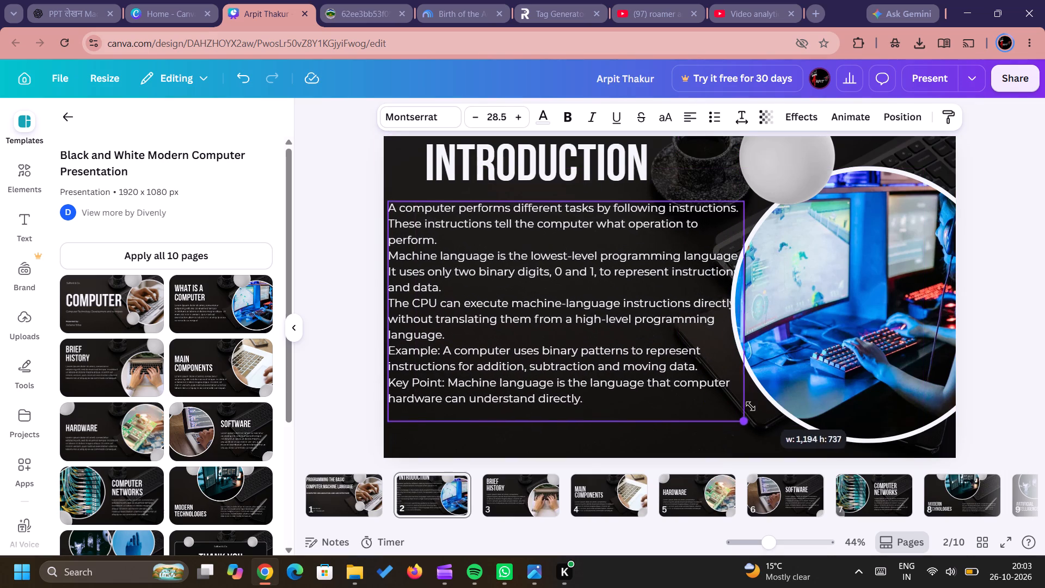
{"action": "left_click_drag", "start_coordinate": [751, 406], "coordinate": [746, 408]}
{"action": "left_click", "coordinate": [350, 310]}
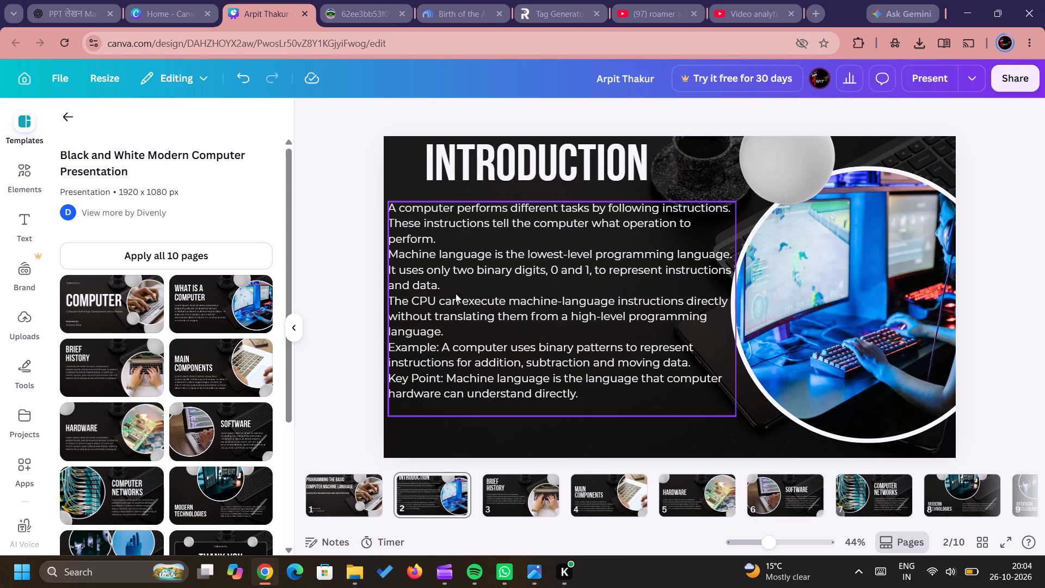
Turn each of the five body paragraphs on page 2 into a bullet point, from "A computer performs" to "Key Point".
{"action": "left_click", "coordinate": [413, 217]}
{"action": "left_click", "coordinate": [400, 213]}
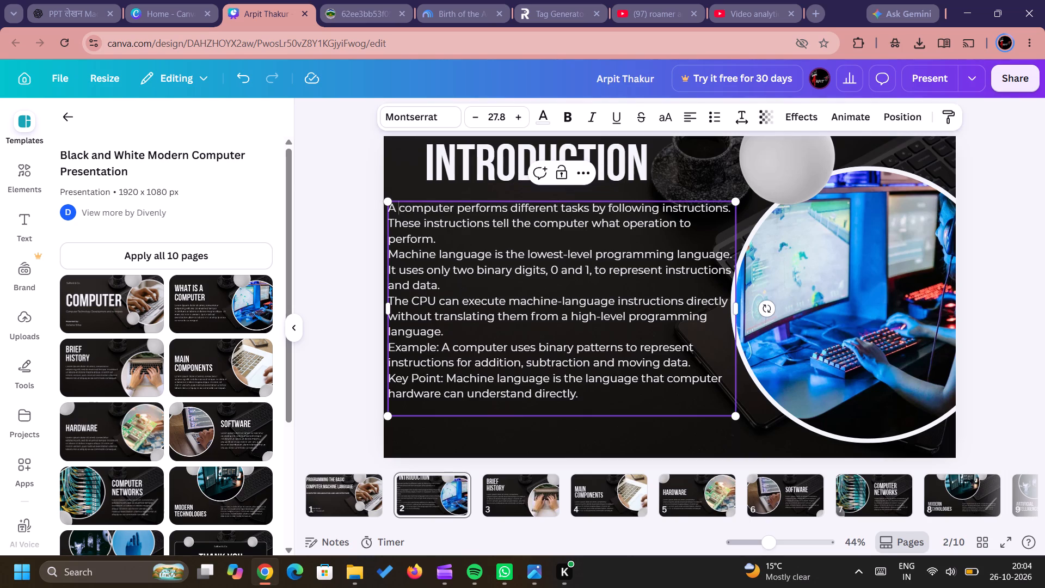
{"action": "left_click", "coordinate": [391, 211]}
{"action": "left_click", "coordinate": [716, 111]}
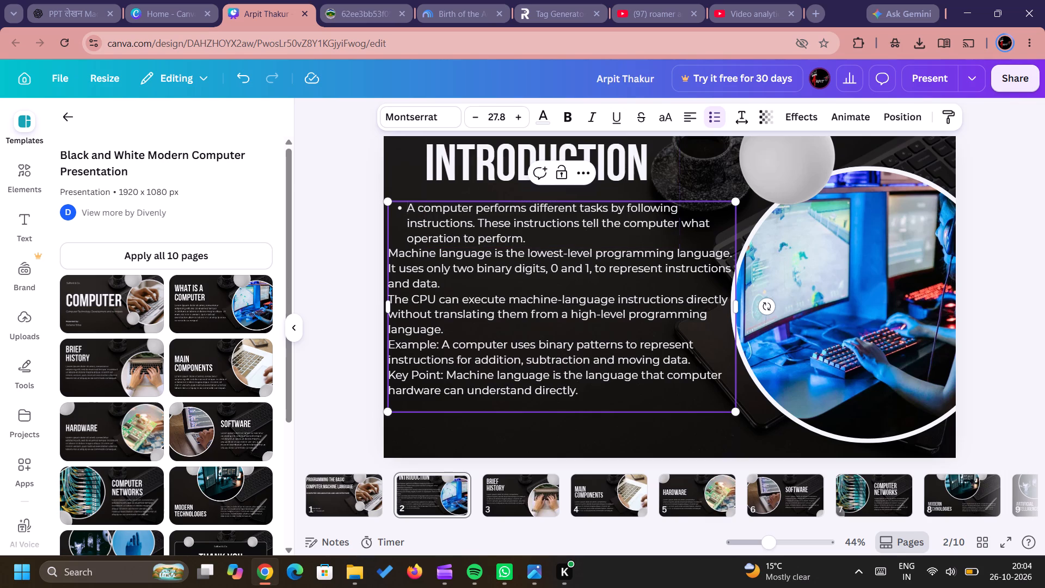
{"action": "left_click", "coordinate": [390, 252]}
{"action": "left_click", "coordinate": [717, 125]}
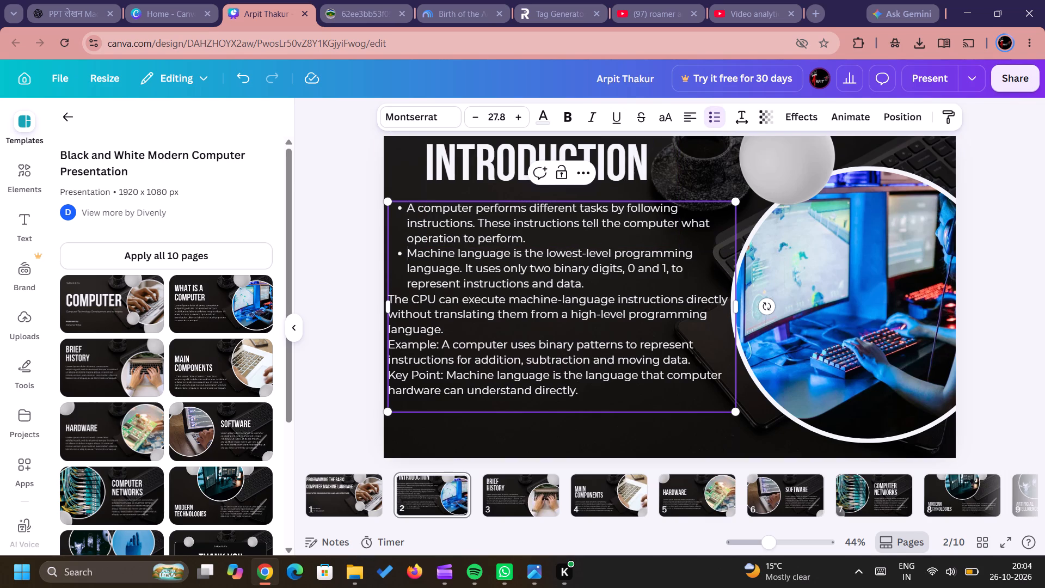
{"action": "left_click", "coordinate": [390, 298]}
{"action": "left_click", "coordinate": [718, 113]}
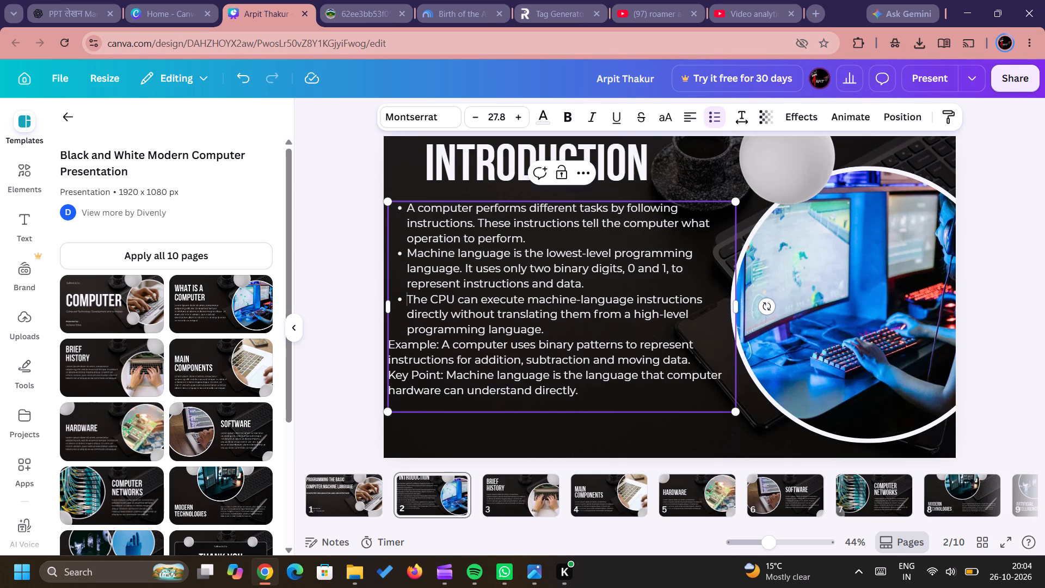
{"action": "left_click", "coordinate": [389, 345]}
{"action": "left_click", "coordinate": [716, 124]}
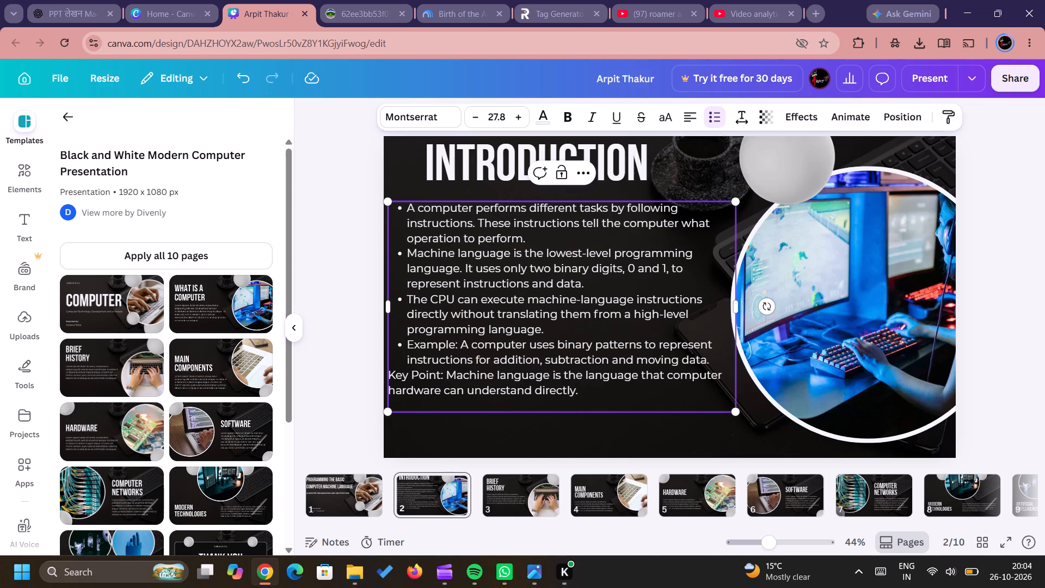
{"action": "left_click", "coordinate": [391, 373]}
{"action": "left_click", "coordinate": [717, 108]}
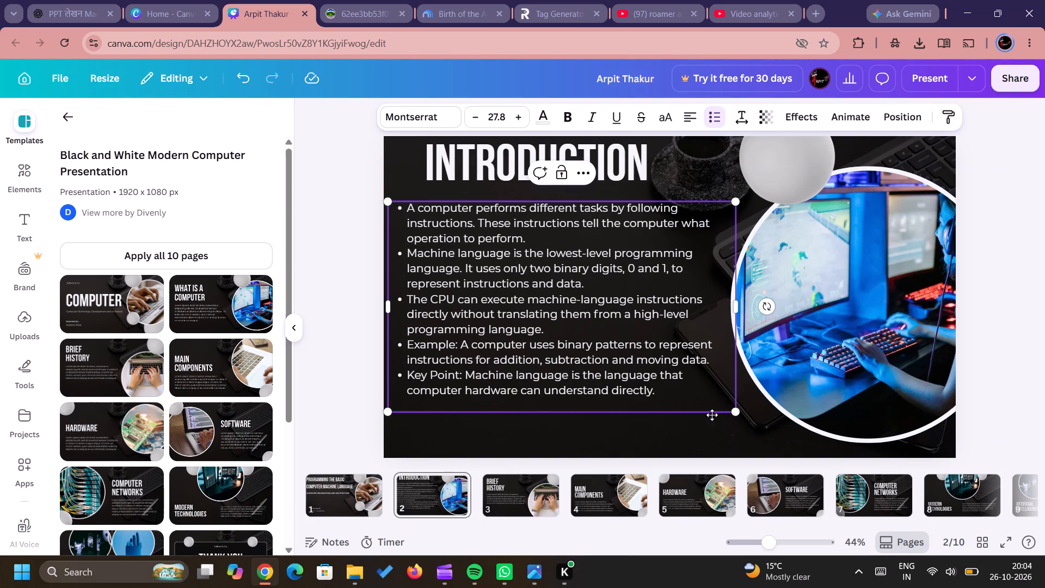
Enlarge the bulleted text on page 2 slightly, to about size 29, keeping it beside the round picture.
{"action": "left_click_drag", "start_coordinate": [738, 412], "coordinate": [756, 425]}
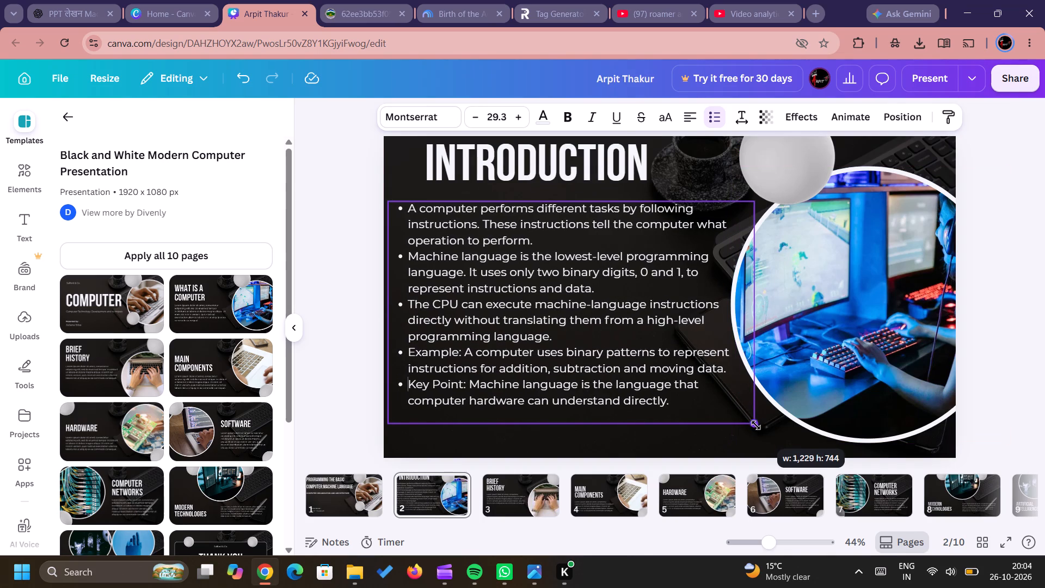
{"action": "left_click_drag", "start_coordinate": [756, 425], "coordinate": [758, 426]}
{"action": "left_click", "coordinate": [342, 314]}
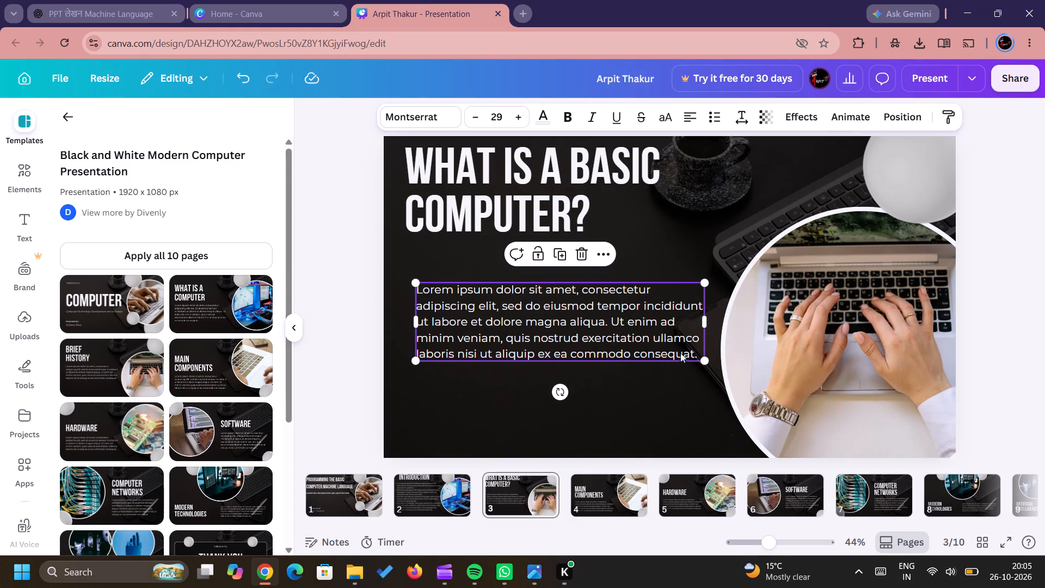
{"action": "left_click", "coordinate": [687, 353]}
{"action": "key", "text": "ctrl+v"}
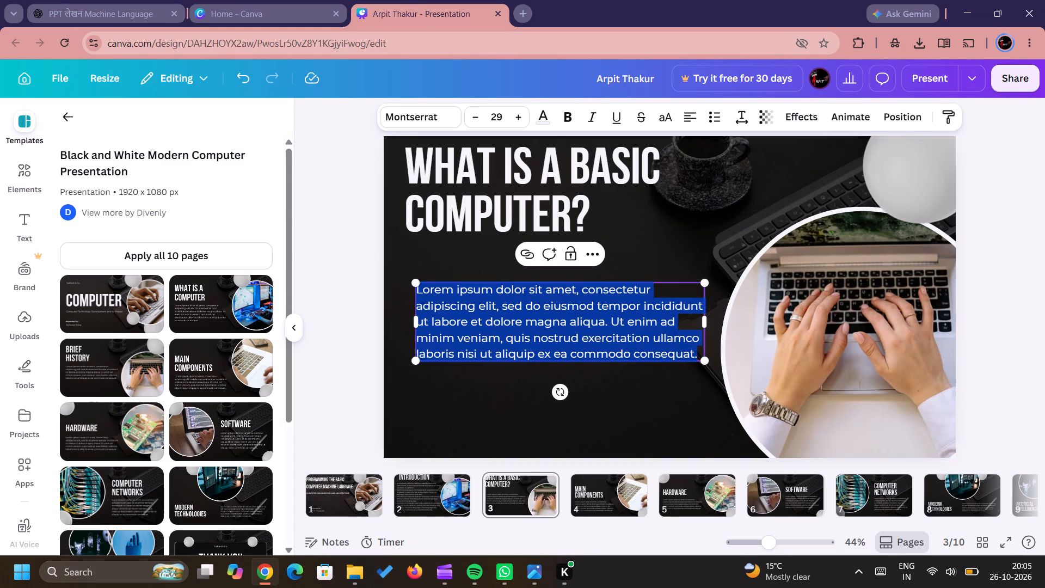
Delete the round picture of hands typing on a laptop from page 3.
{"action": "left_click", "coordinate": [892, 289]}
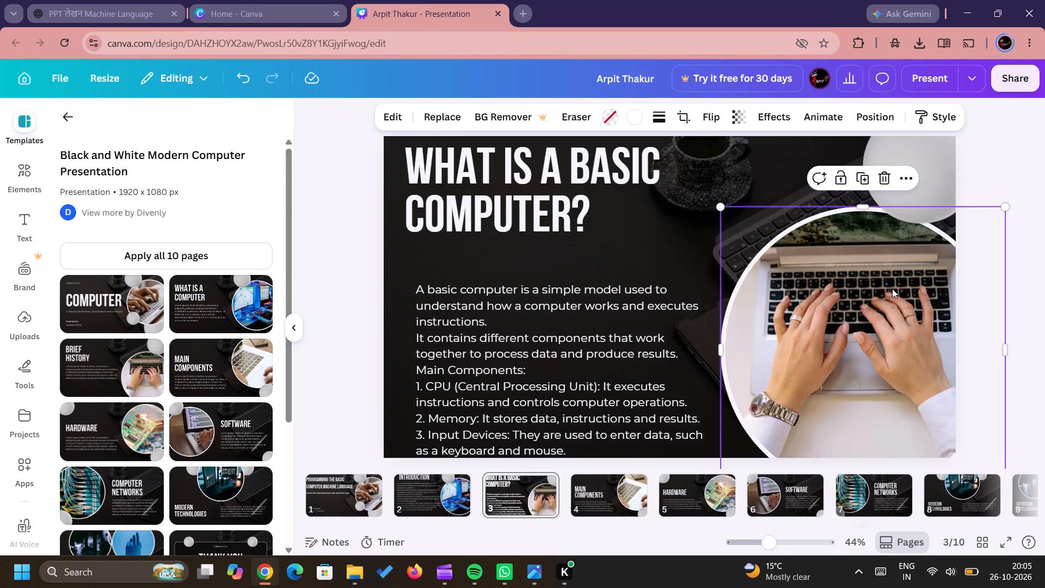
{"action": "key", "text": "Delete"}
{"action": "key", "text": "Delete"}
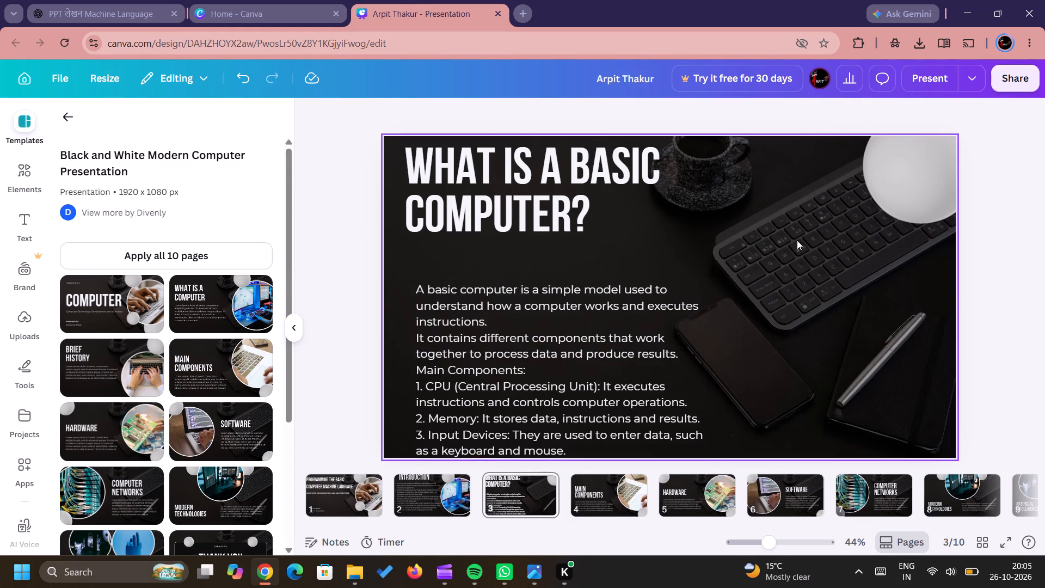
Move page 3's body text up beneath the title and widen its box to nearly the full page width.
{"action": "left_click_drag", "start_coordinate": [678, 336], "coordinate": [665, 303]}
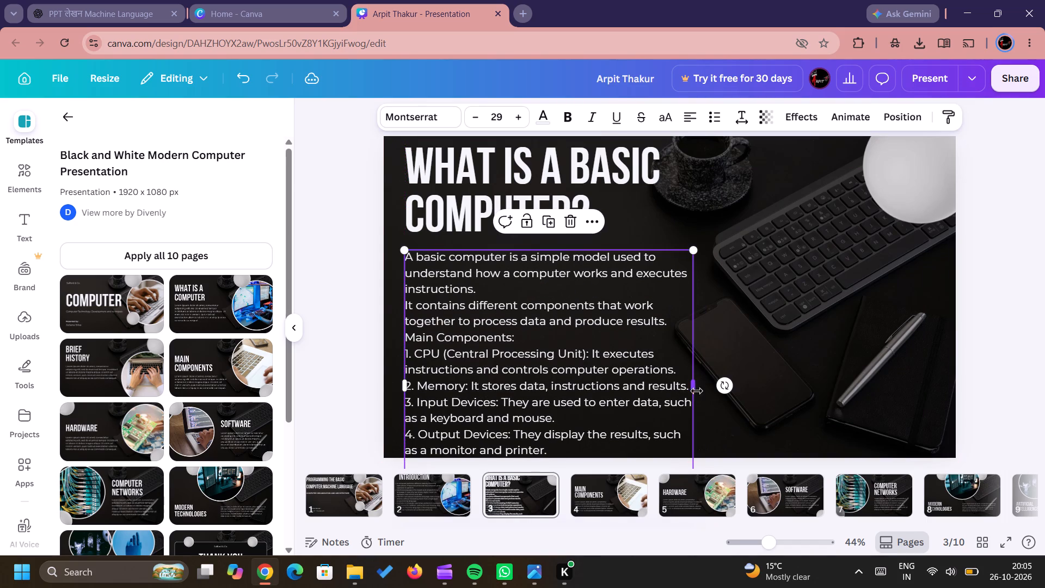
{"action": "left_click", "coordinate": [692, 391]}
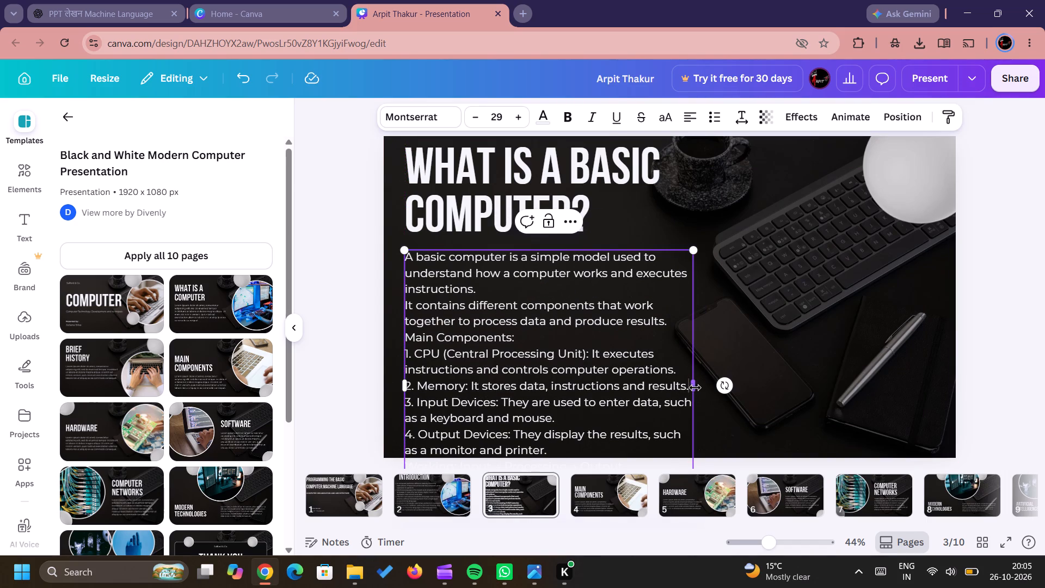
{"action": "left_click_drag", "start_coordinate": [695, 388], "coordinate": [930, 354]}
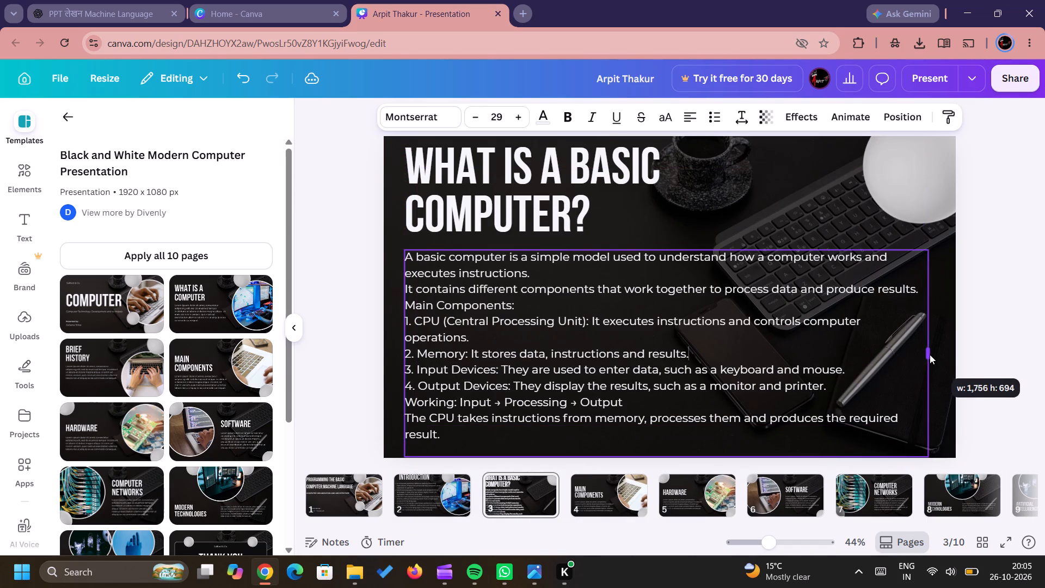
{"action": "left_click_drag", "start_coordinate": [930, 354], "coordinate": [935, 352]}
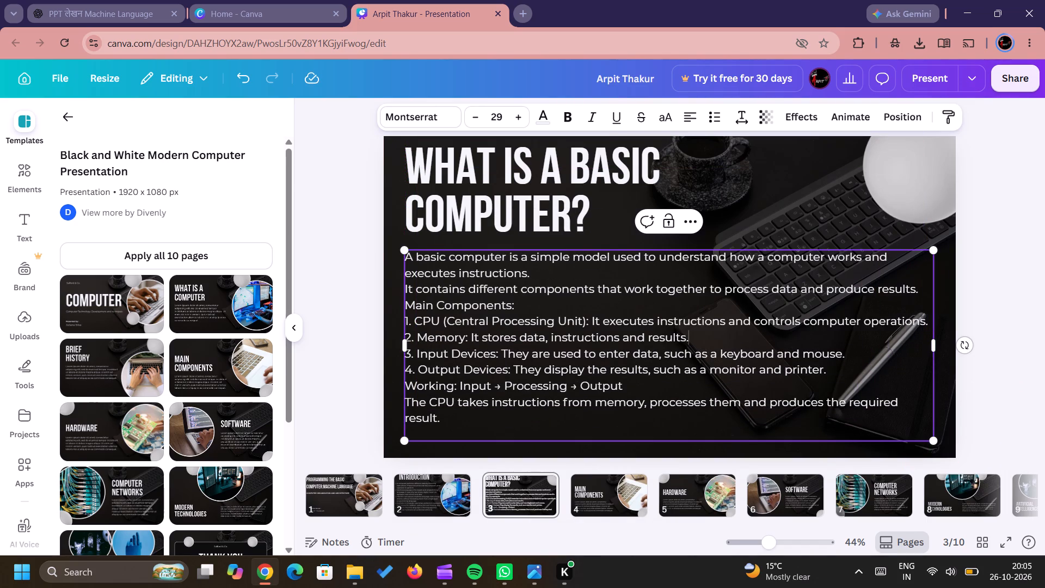
{"action": "left_click", "coordinate": [353, 270]}
Make the first body sentence on page 3, "A basic computer is a simple model…", bold and justified.
{"action": "left_click", "coordinate": [406, 257]}
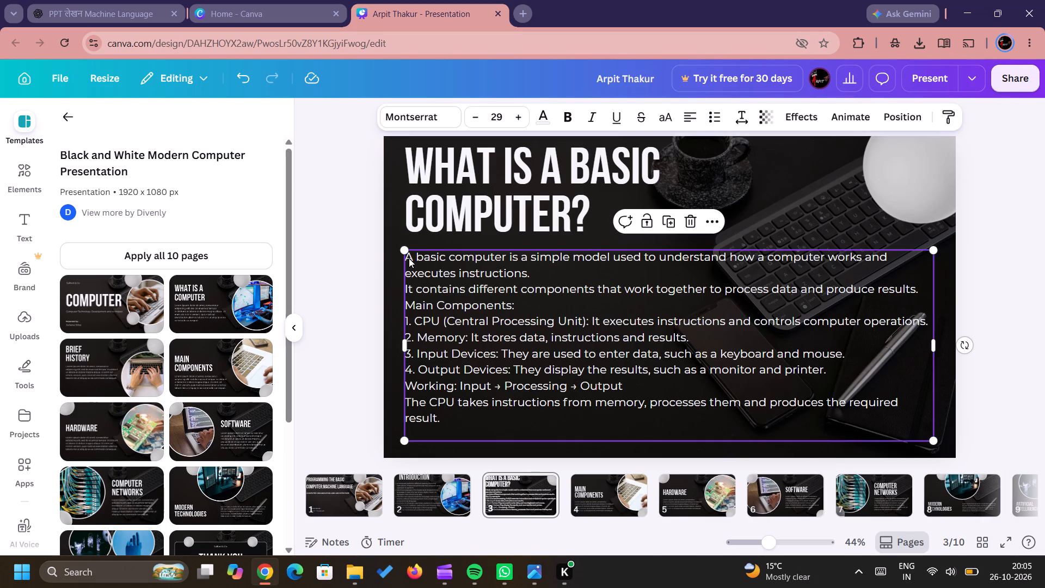
{"action": "left_click", "coordinate": [409, 258]}
{"action": "left_click_drag", "start_coordinate": [409, 258], "coordinate": [434, 261]}
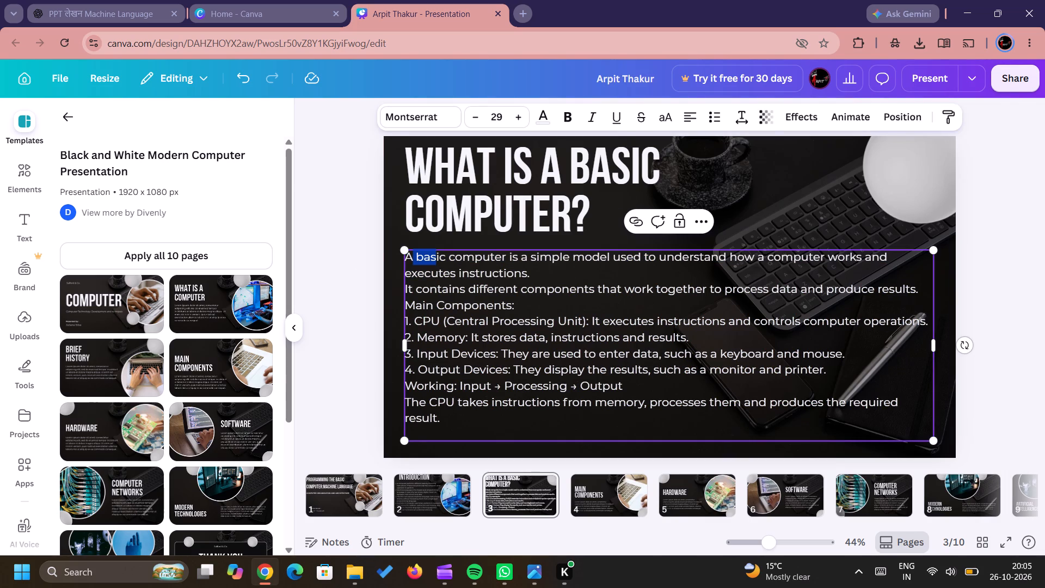
{"action": "left_click", "coordinate": [407, 255]}
{"action": "left_click_drag", "start_coordinate": [407, 255], "coordinate": [505, 278]}
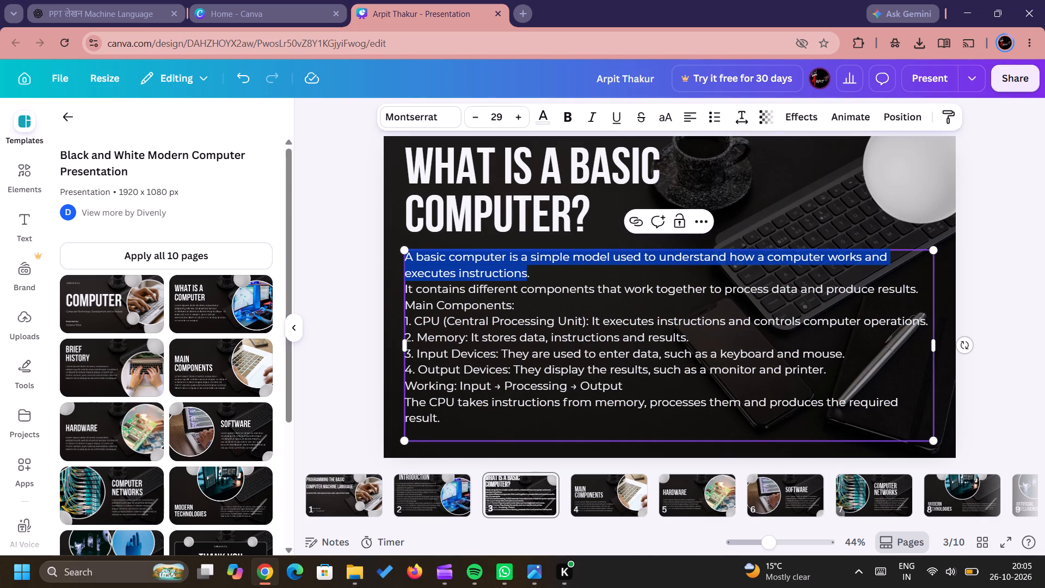
{"action": "left_click", "coordinate": [567, 120]}
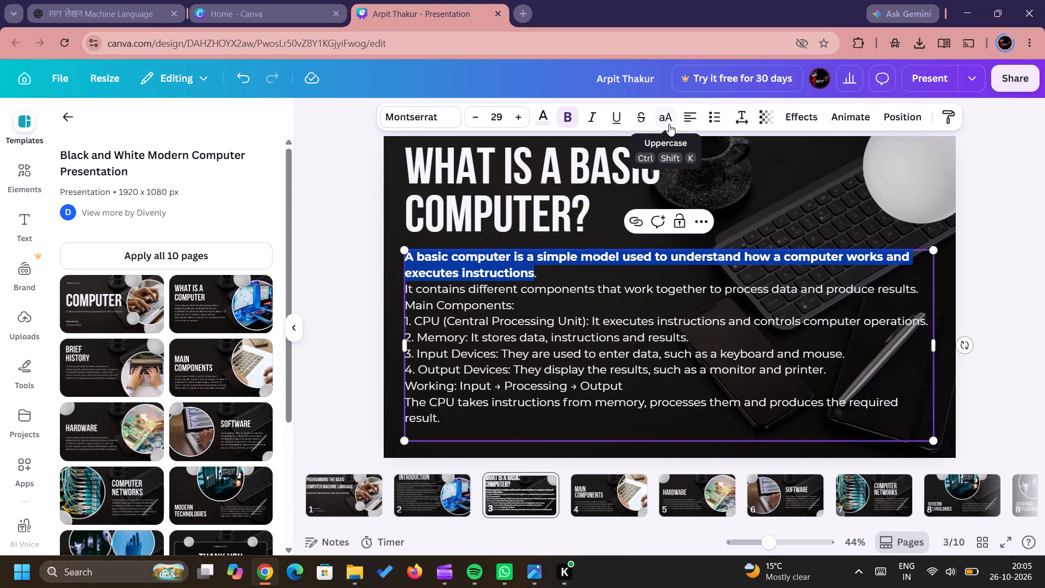
{"action": "left_click", "coordinate": [696, 126]}
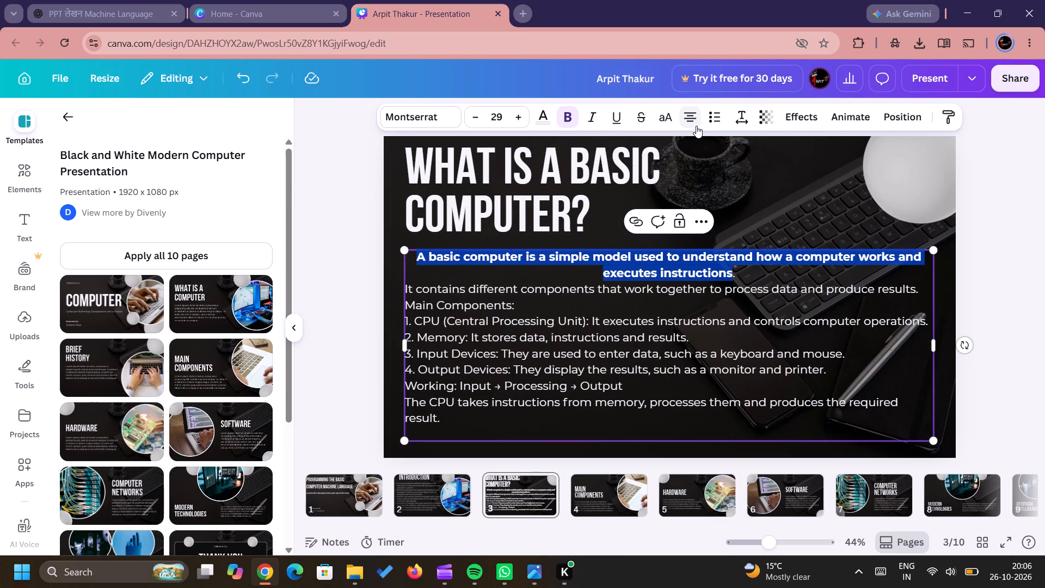
{"action": "left_click", "coordinate": [686, 122]}
{"action": "left_click", "coordinate": [686, 122]}
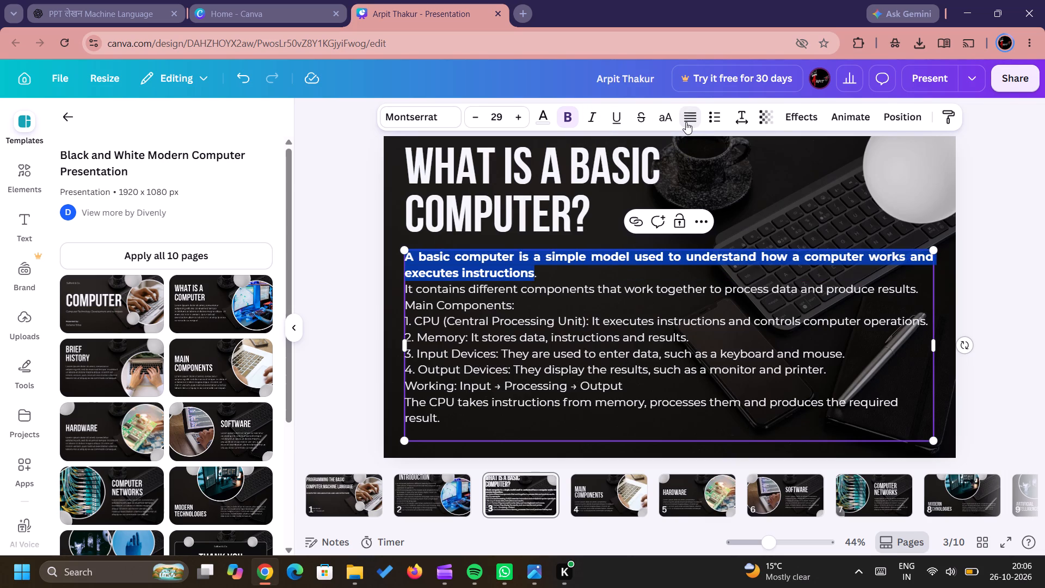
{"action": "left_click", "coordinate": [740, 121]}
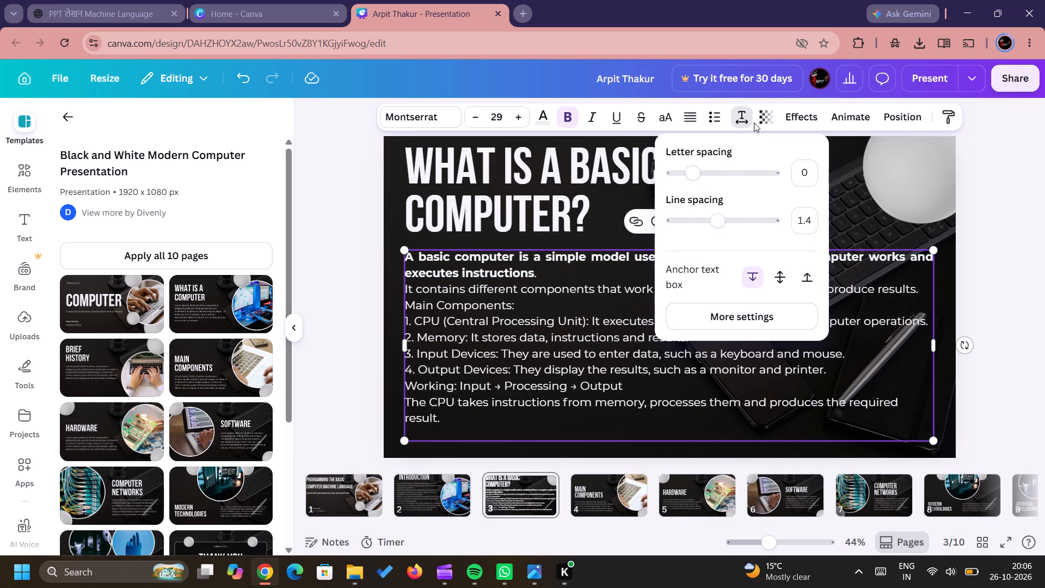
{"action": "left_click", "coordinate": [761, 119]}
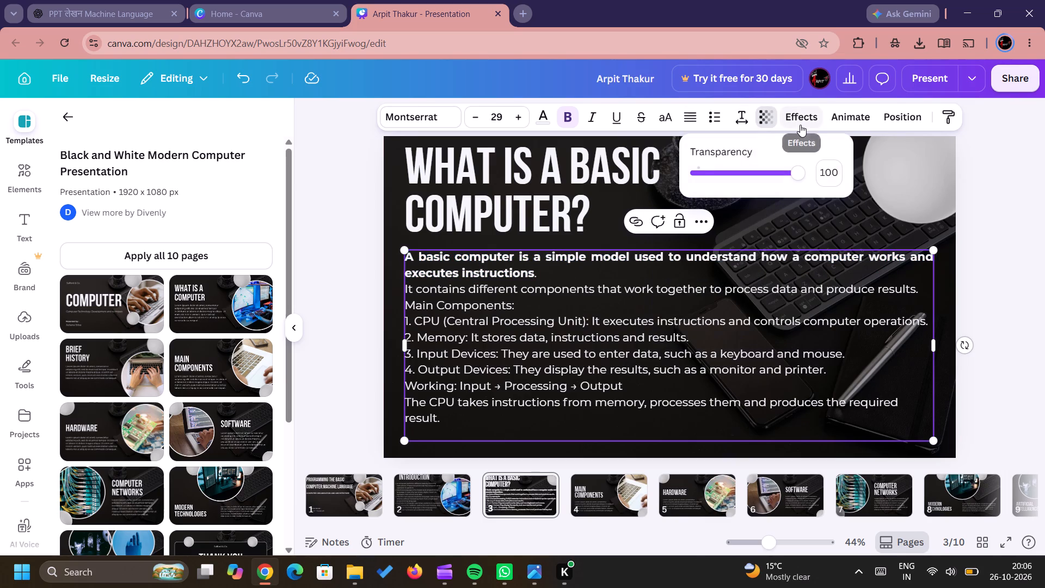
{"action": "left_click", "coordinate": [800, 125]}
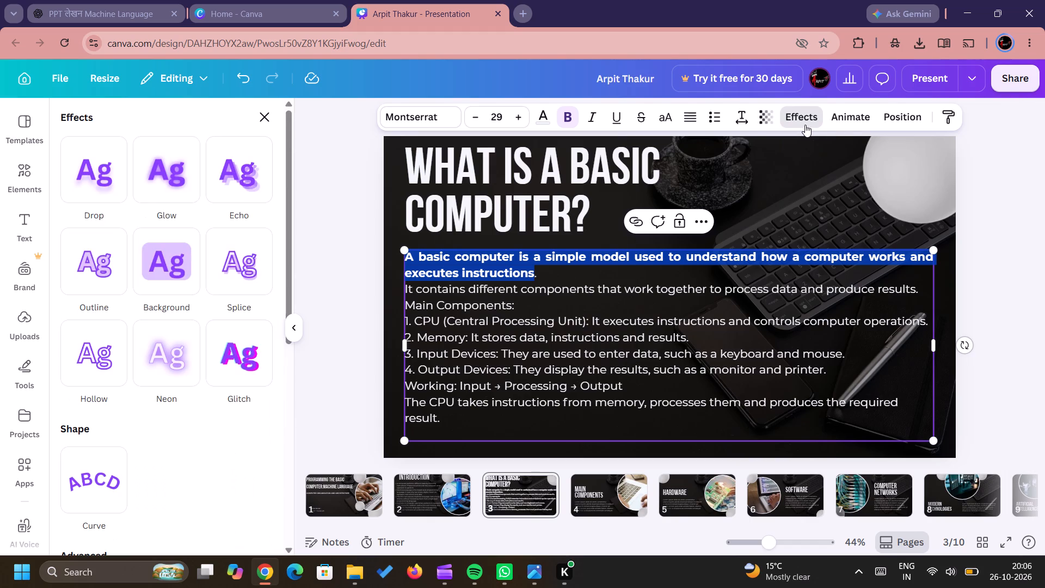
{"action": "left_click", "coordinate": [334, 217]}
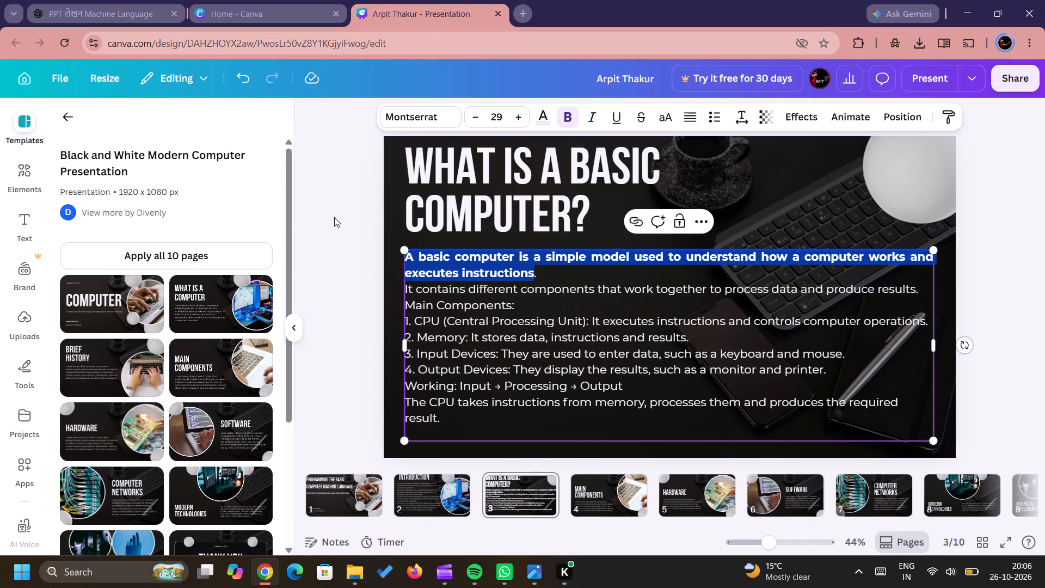
Make the lines "It contains different components…" and "Main Components:" in page 3's body text bold.
{"action": "left_click", "coordinate": [493, 326]}
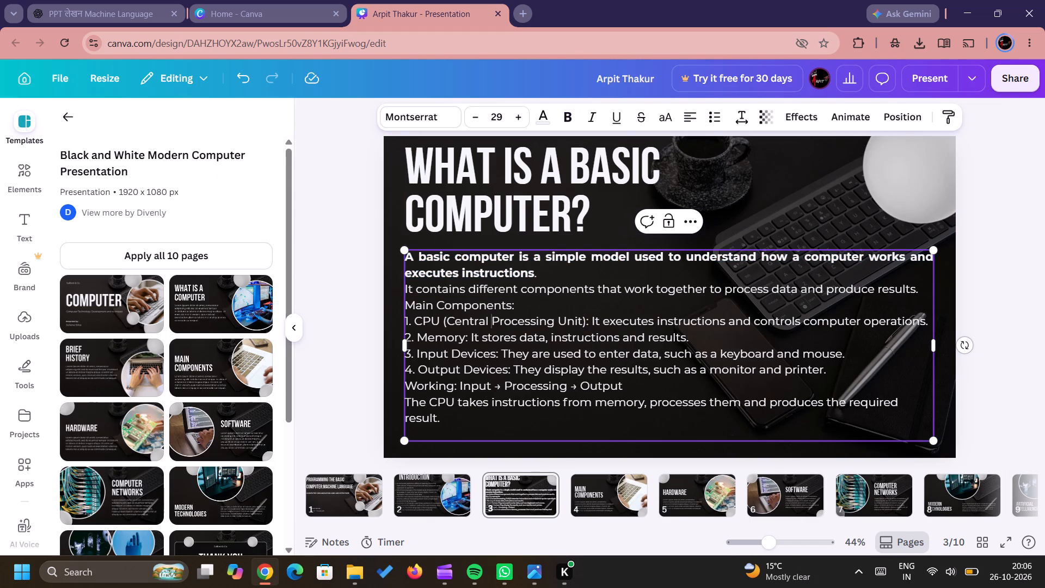
{"action": "left_click", "coordinate": [408, 289]}
{"action": "left_click_drag", "start_coordinate": [405, 289], "coordinate": [484, 313]}
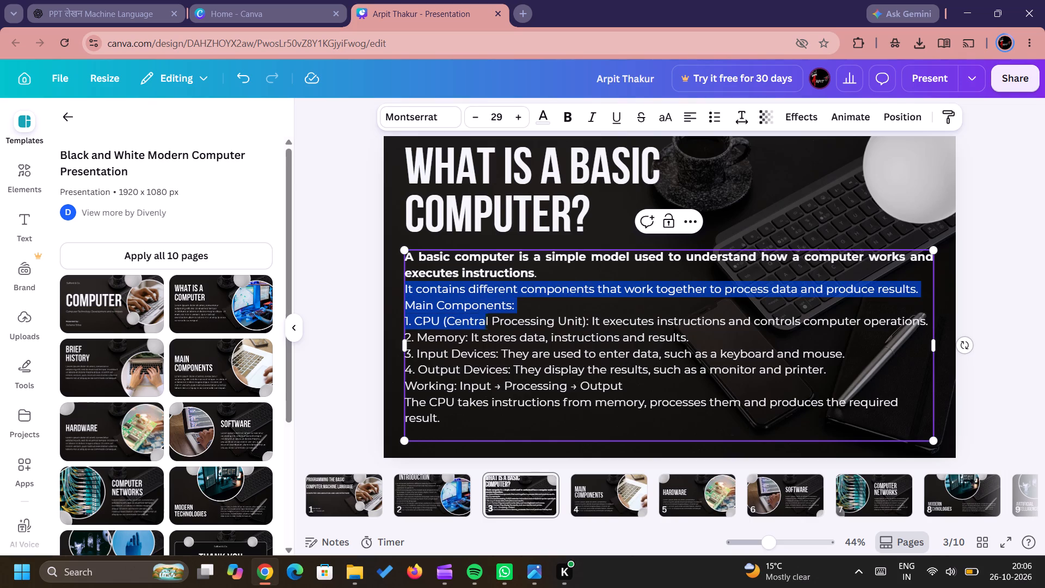
{"action": "left_click_drag", "start_coordinate": [484, 313], "coordinate": [518, 310]}
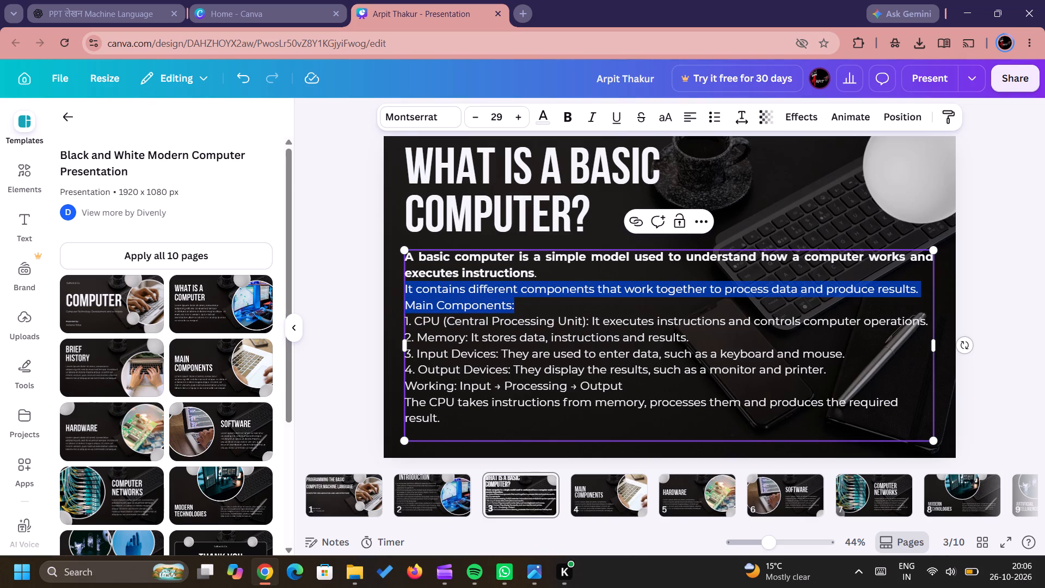
{"action": "left_click", "coordinate": [572, 121]}
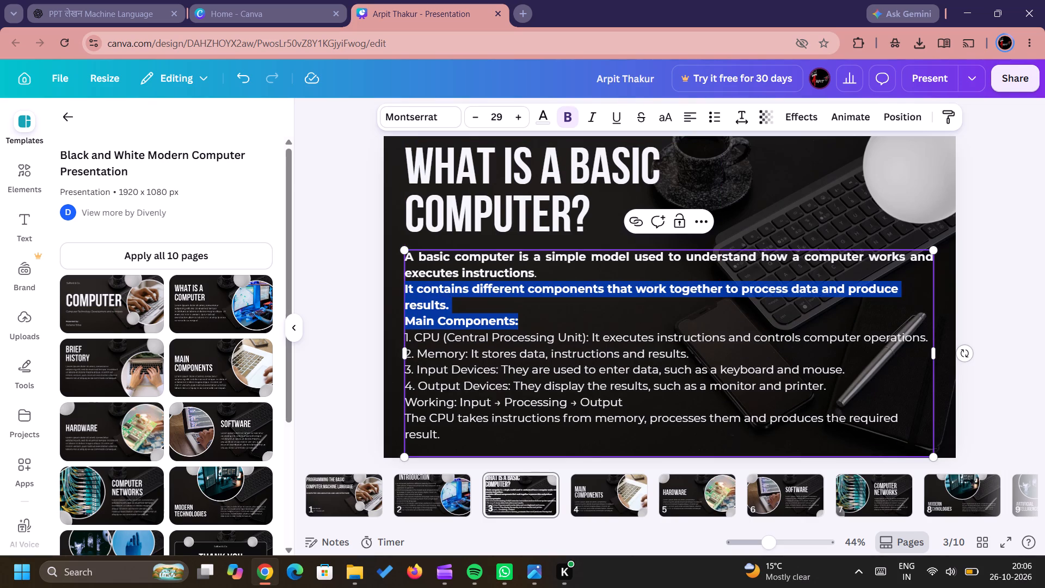
{"action": "left_click", "coordinate": [356, 312]}
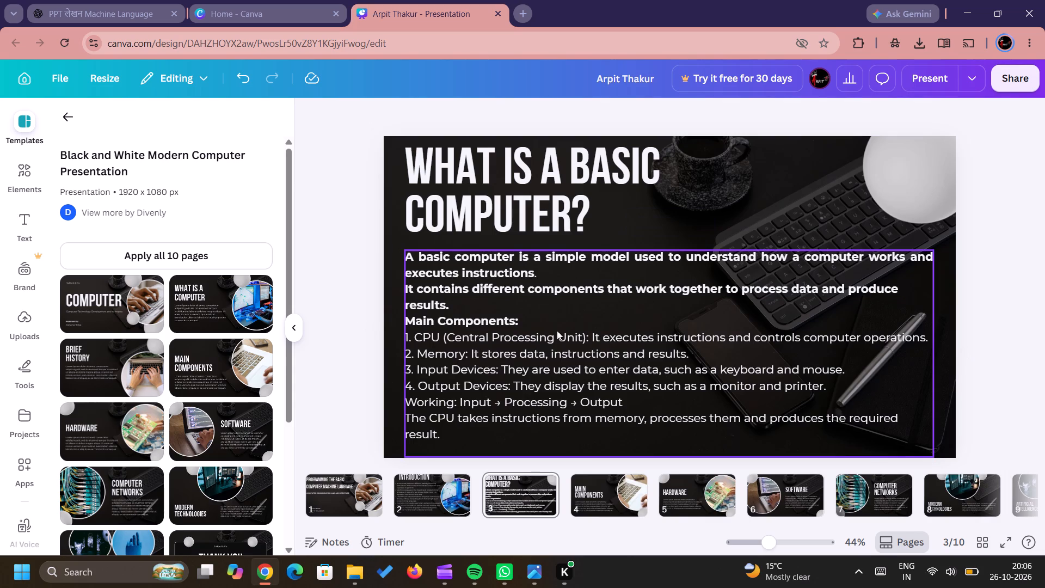
Shrink page 3's title slightly and move the body text up and a little left, directly beneath it.
{"action": "left_click_drag", "start_coordinate": [567, 330], "coordinate": [563, 316]}
{"action": "left_click", "coordinate": [536, 195]}
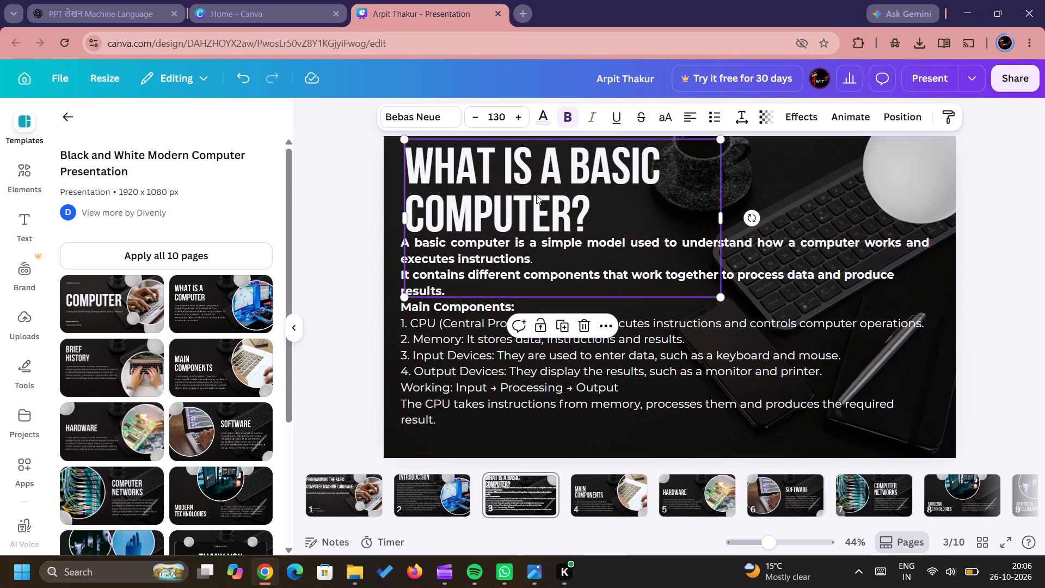
{"action": "left_click_drag", "start_coordinate": [721, 294], "coordinate": [693, 269]}
{"action": "left_click_drag", "start_coordinate": [643, 317], "coordinate": [640, 311]}
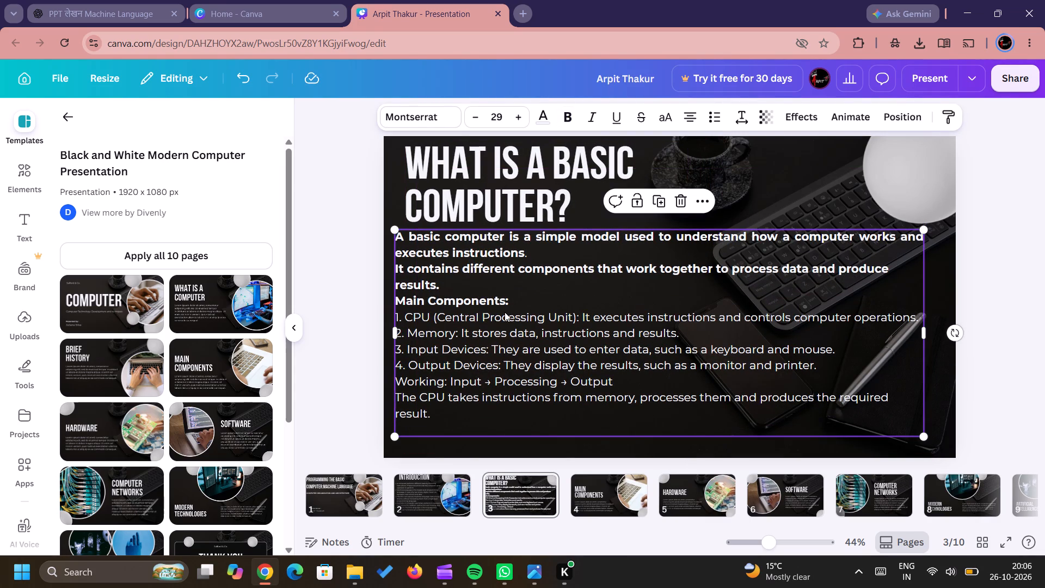
Make the rest of page 3's body text bold, from "1. CPU (Central Processing Unit)" to "the required result.".
{"action": "left_click", "coordinate": [443, 316]}
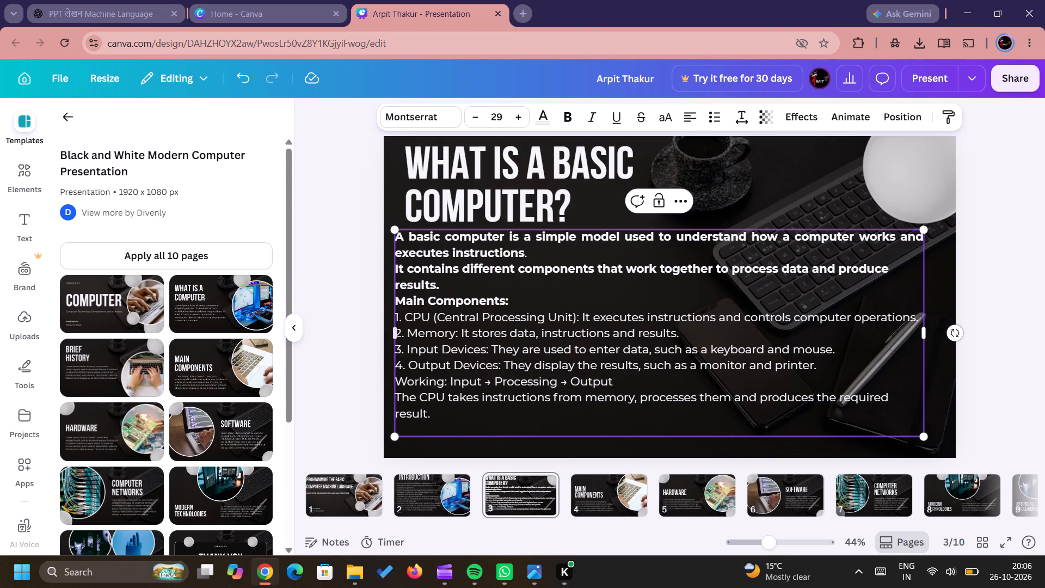
{"action": "left_click_drag", "start_coordinate": [397, 316], "coordinate": [398, 344]}
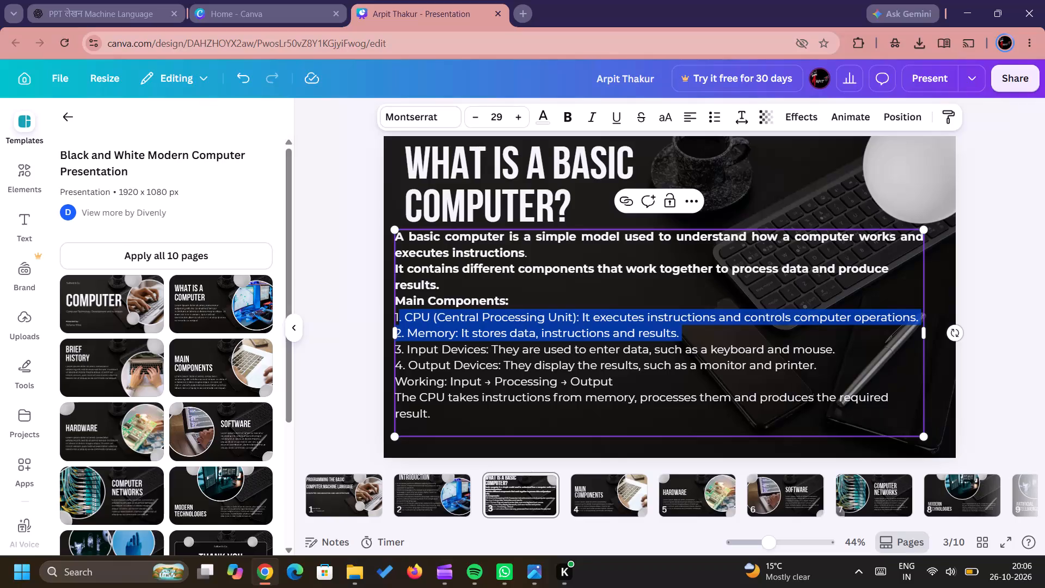
{"action": "left_click", "coordinate": [395, 321]}
{"action": "left_click_drag", "start_coordinate": [395, 321], "coordinate": [410, 394]}
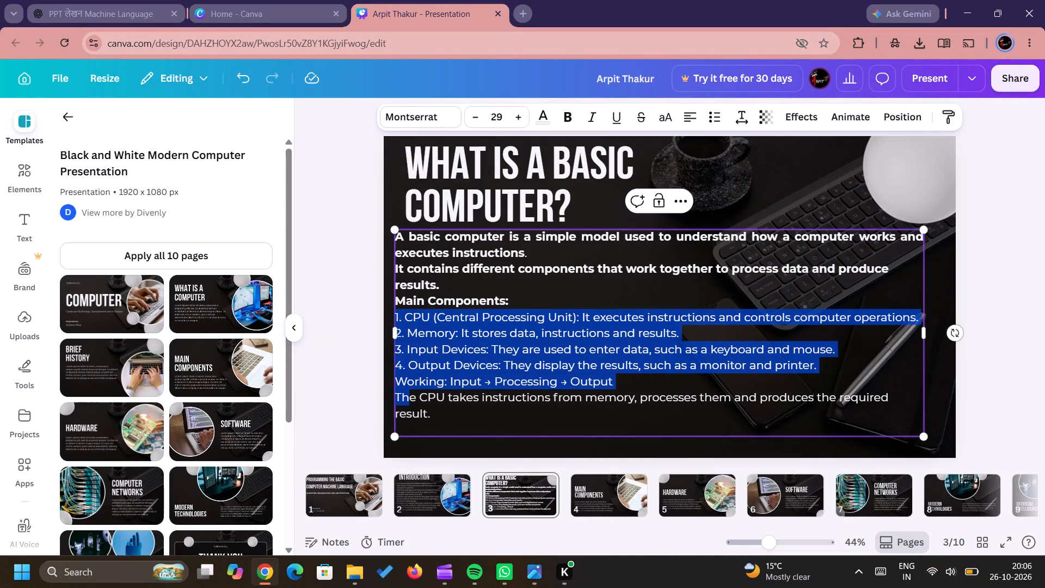
{"action": "left_click_drag", "start_coordinate": [410, 394], "coordinate": [454, 421]}
{"action": "left_click", "coordinate": [576, 121]}
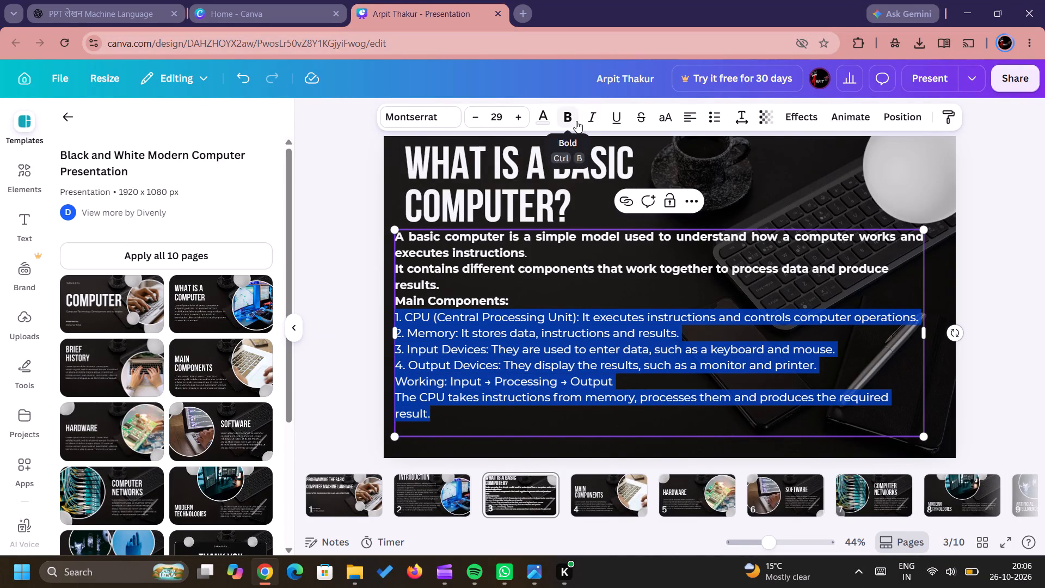
{"action": "left_click", "coordinate": [343, 228]}
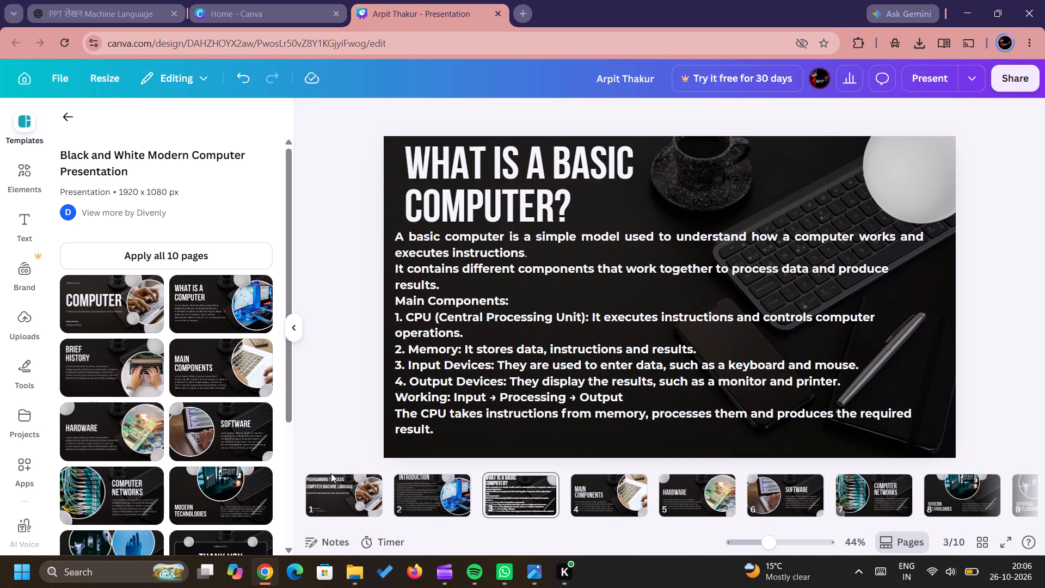
Make all the bulleted body text on page 2, the Introduction slide, bold.
{"action": "left_click", "coordinate": [329, 506]}
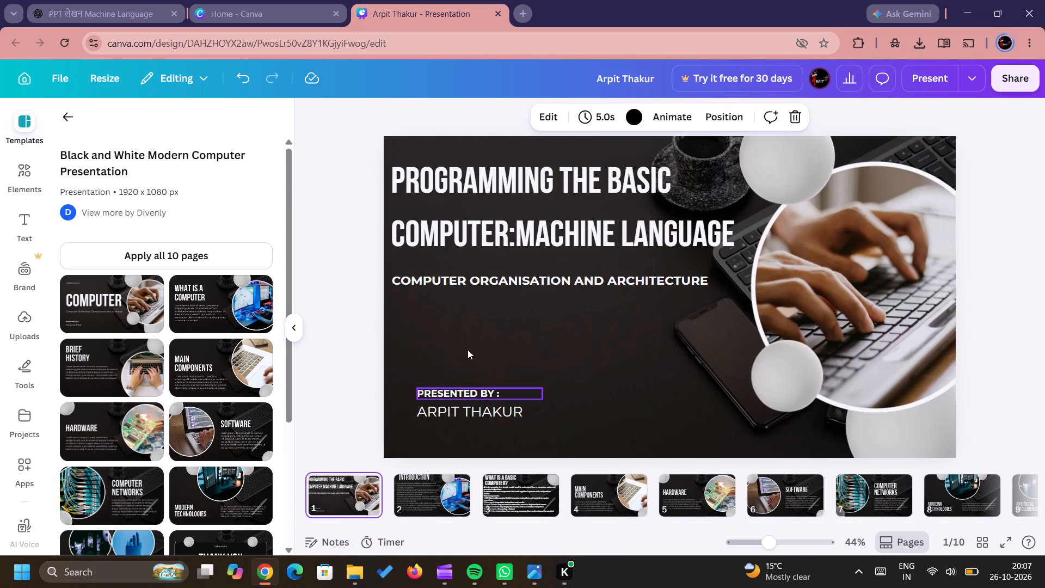
{"action": "left_click", "coordinate": [424, 486]}
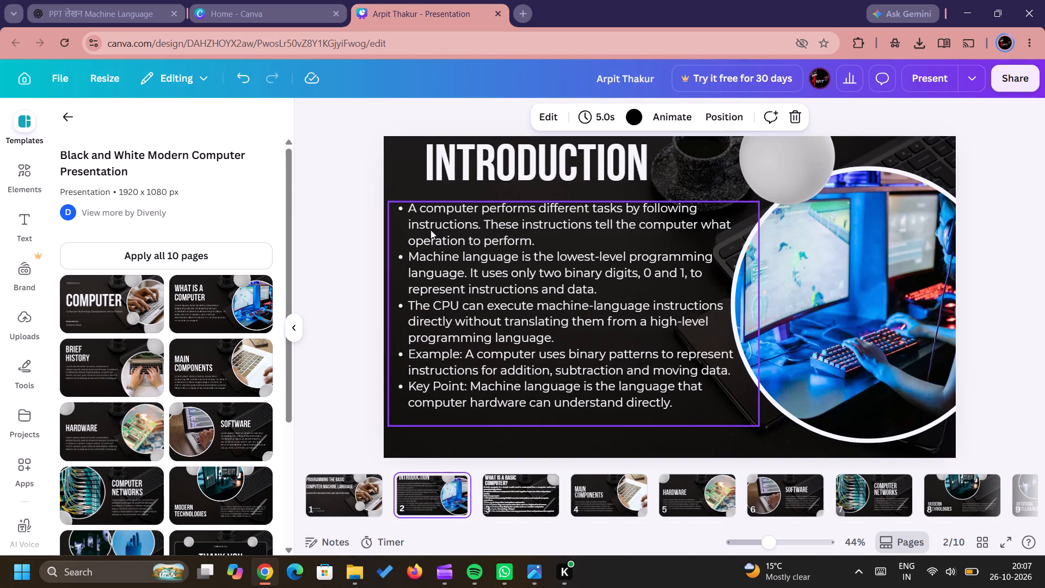
{"action": "left_click", "coordinate": [424, 215]}
{"action": "left_click", "coordinate": [397, 207]}
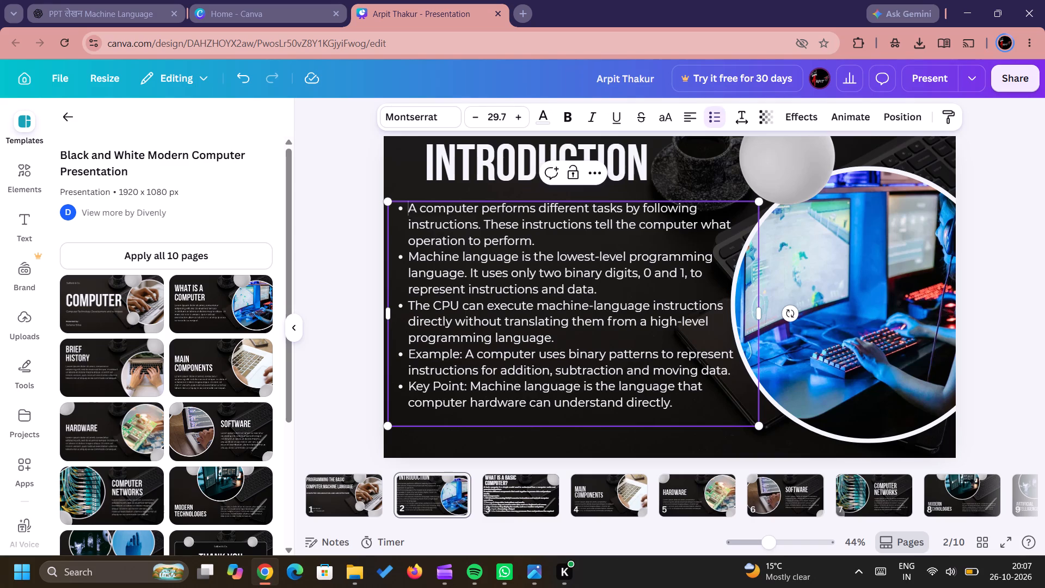
{"action": "left_click_drag", "start_coordinate": [397, 207], "coordinate": [431, 340]}
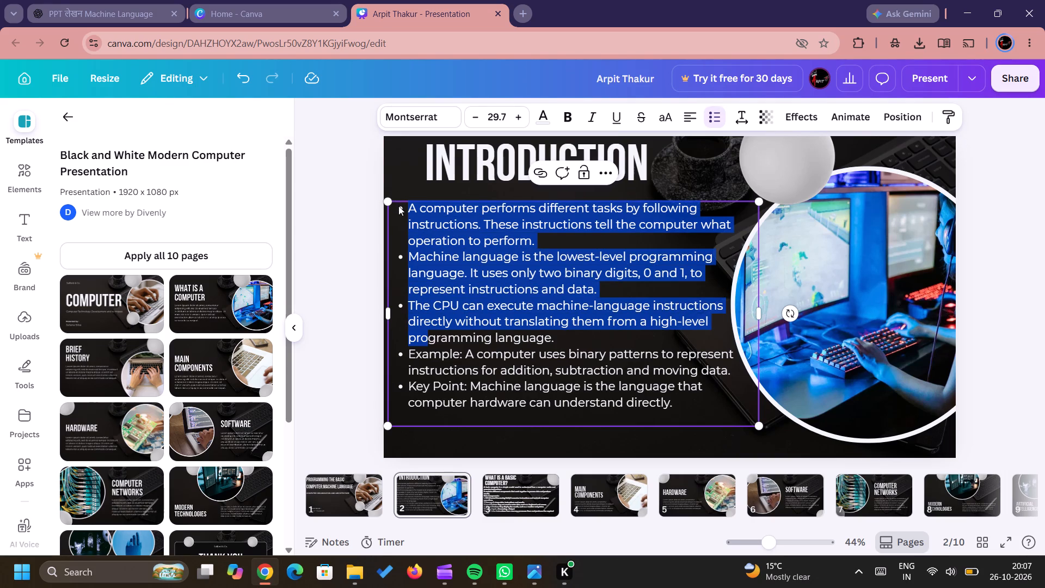
{"action": "left_click", "coordinate": [398, 206]}
{"action": "left_click", "coordinate": [400, 210]}
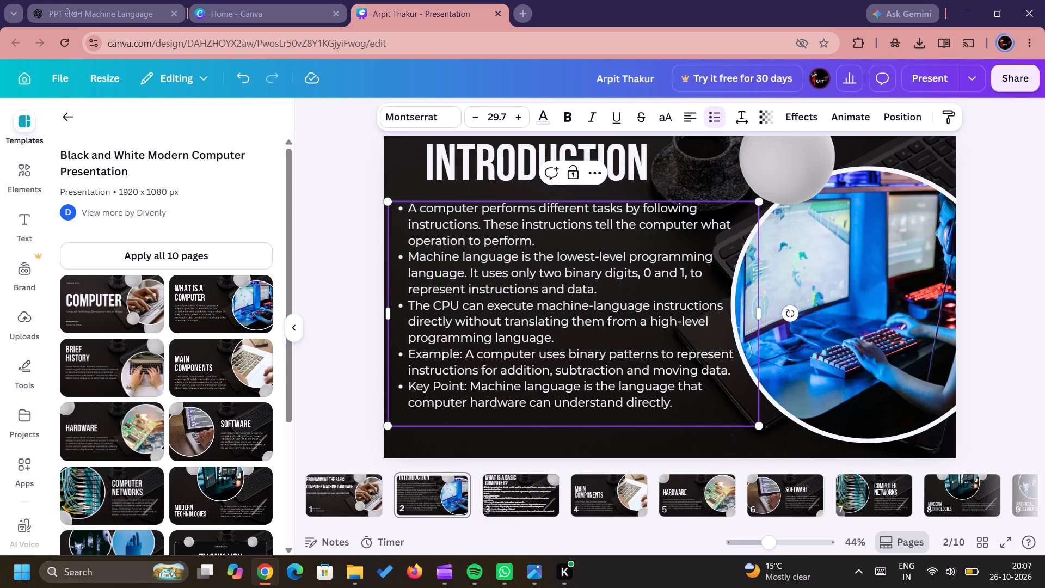
{"action": "left_click_drag", "start_coordinate": [408, 211], "coordinate": [681, 403]}
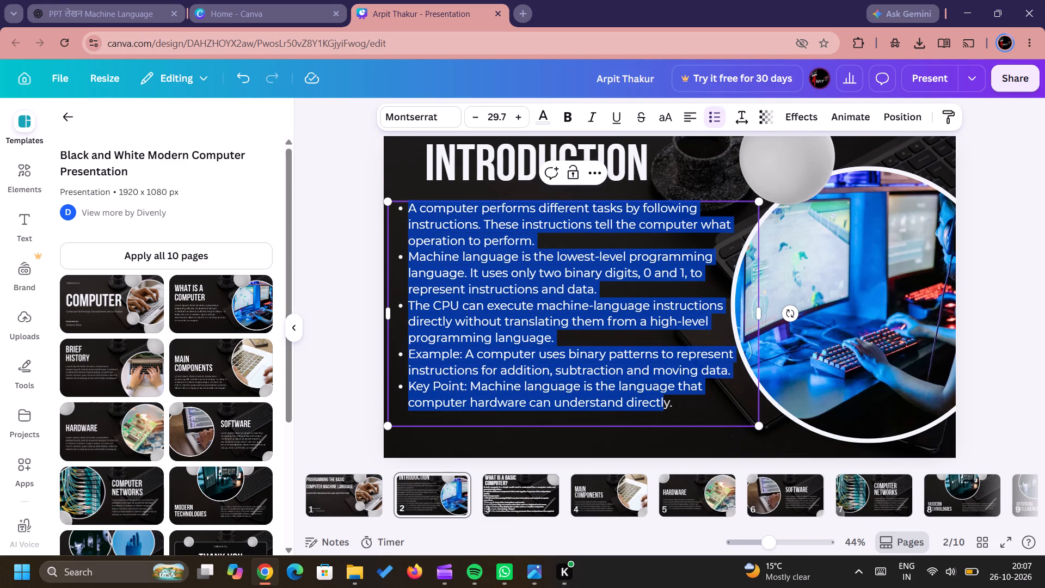
{"action": "left_click_drag", "start_coordinate": [681, 403], "coordinate": [726, 398]}
{"action": "left_click", "coordinate": [568, 109]}
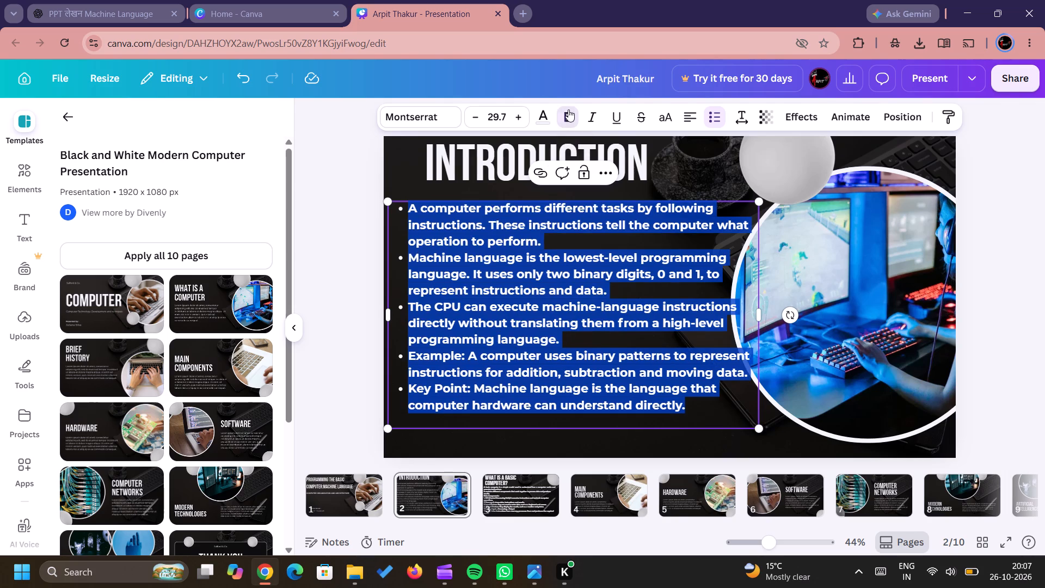
{"action": "left_click", "coordinate": [349, 255]}
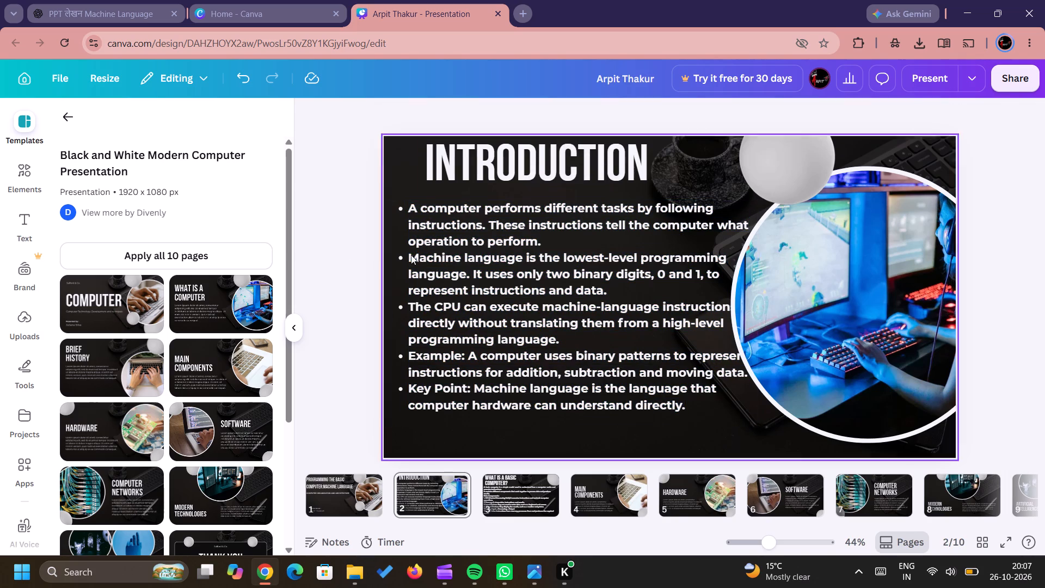
Delete the round picture of the gaming computer from page 2.
{"action": "left_click_drag", "start_coordinate": [492, 273], "coordinate": [486, 275]}
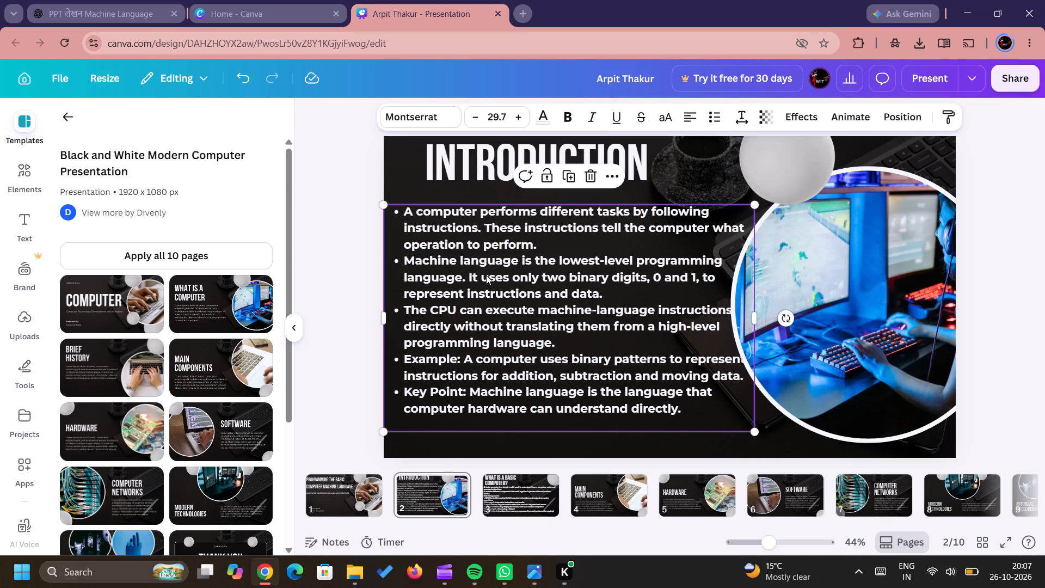
{"action": "left_click", "coordinate": [840, 330]}
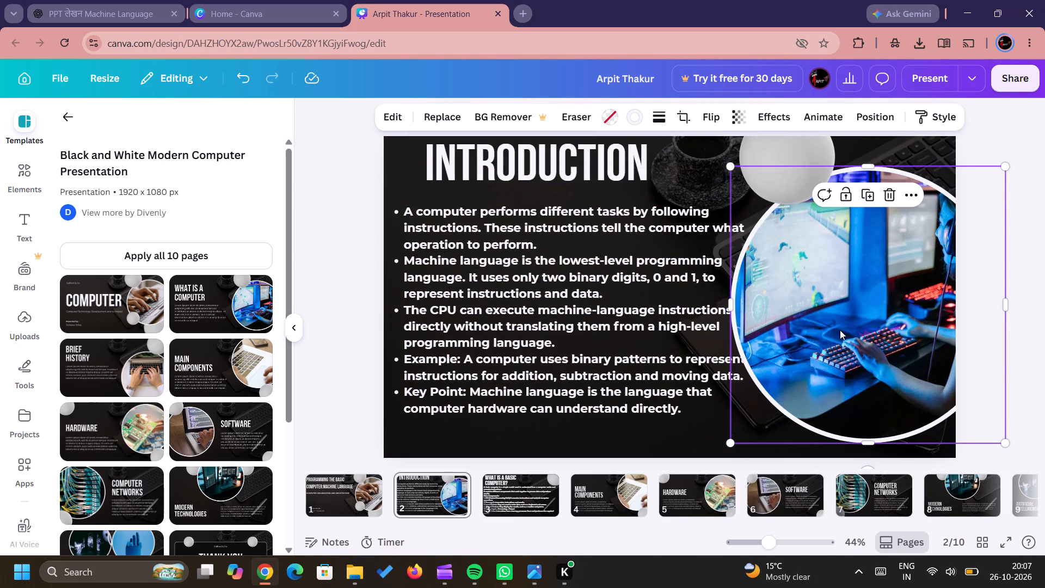
{"action": "key", "text": "Delete"}
{"action": "key", "text": "Delete"}
Widen page 2's body text to nearly the full page width, scale it up to font size 33.4 and center it beneath the title.
{"action": "left_click_drag", "start_coordinate": [702, 375], "coordinate": [718, 370]}
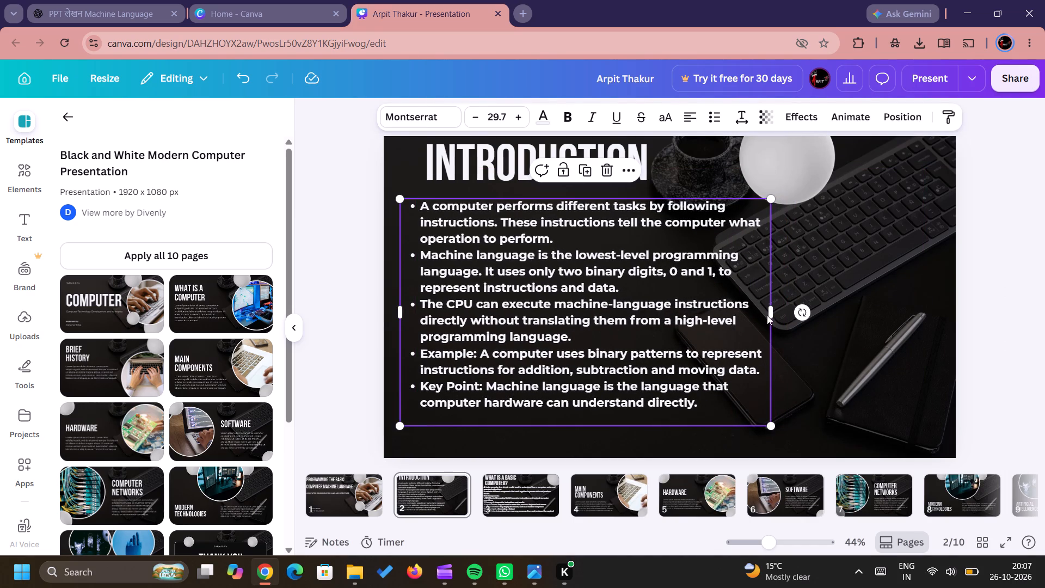
{"action": "left_click_drag", "start_coordinate": [776, 320], "coordinate": [887, 322]}
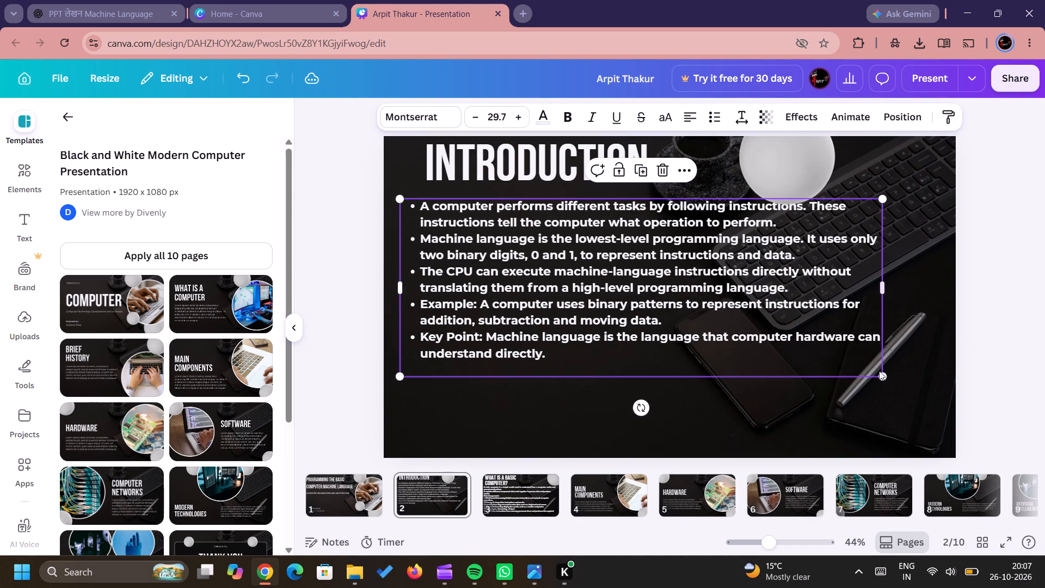
{"action": "left_click_drag", "start_coordinate": [886, 377], "coordinate": [931, 442]}
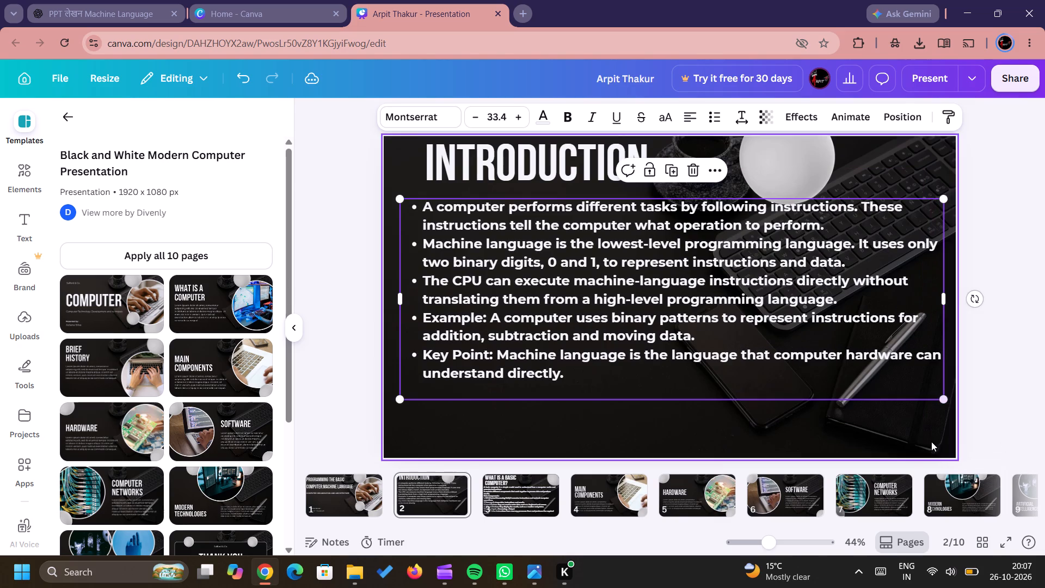
{"action": "left_click", "coordinate": [362, 269]}
{"action": "left_click_drag", "start_coordinate": [507, 281], "coordinate": [502, 292]}
{"action": "left_click", "coordinate": [341, 249]}
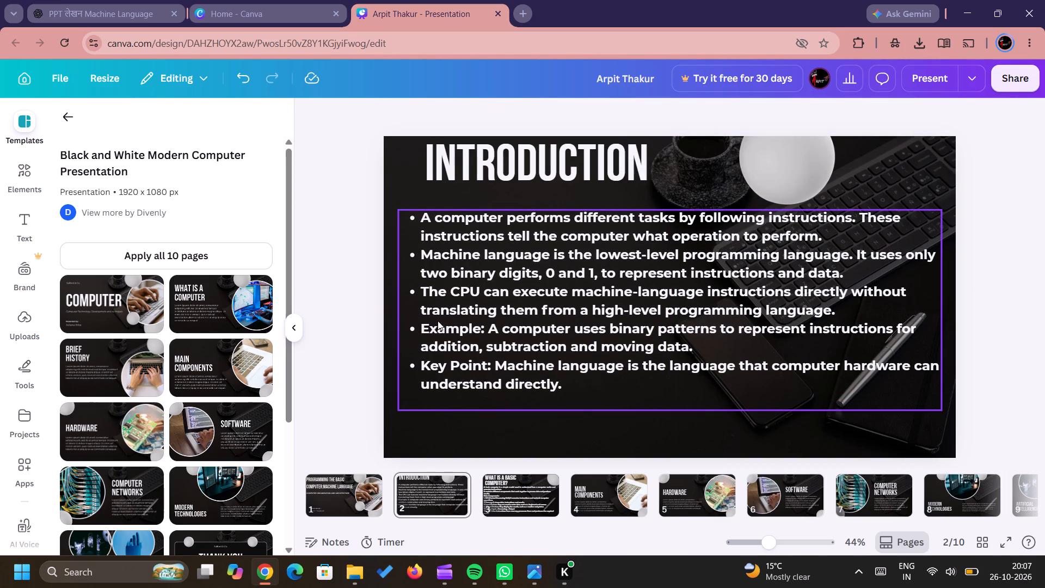
{"action": "left_click", "coordinate": [521, 487]}
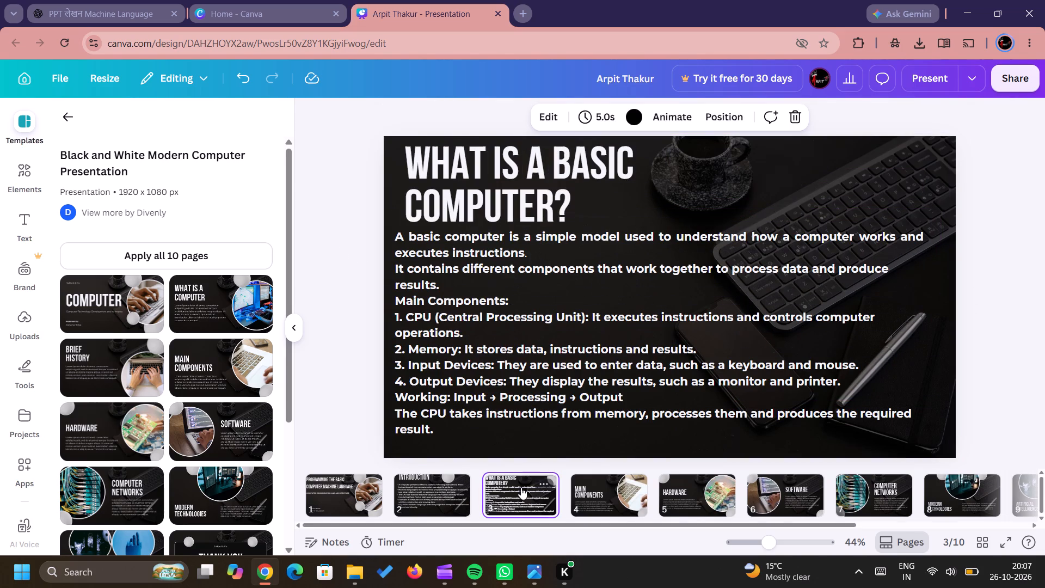
{"action": "left_click", "coordinate": [608, 489]}
{"action": "left_click", "coordinate": [146, 5]}
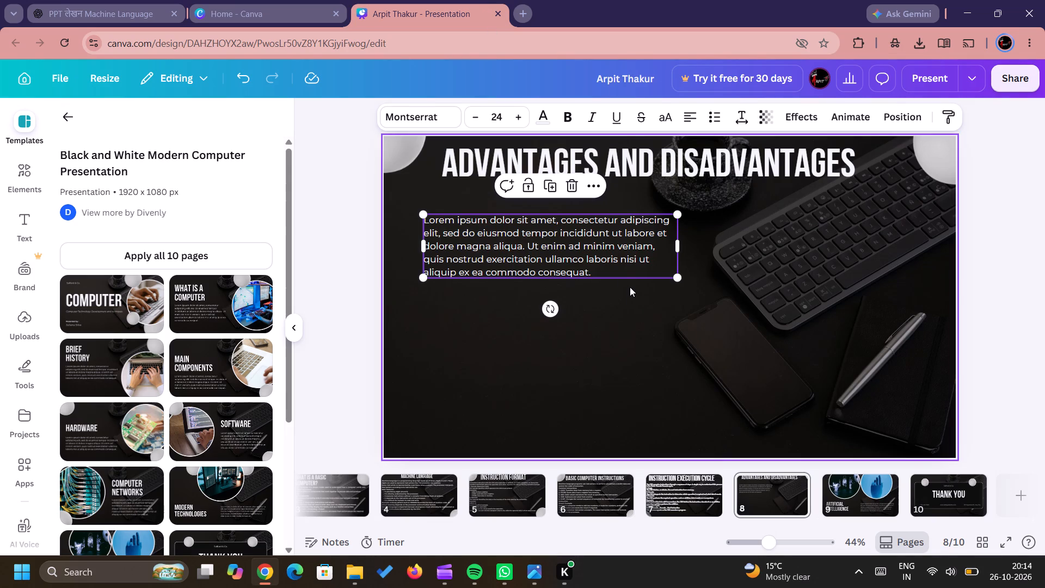
{"action": "left_click", "coordinate": [623, 274]}
{"action": "key", "text": "ctrl+v"}
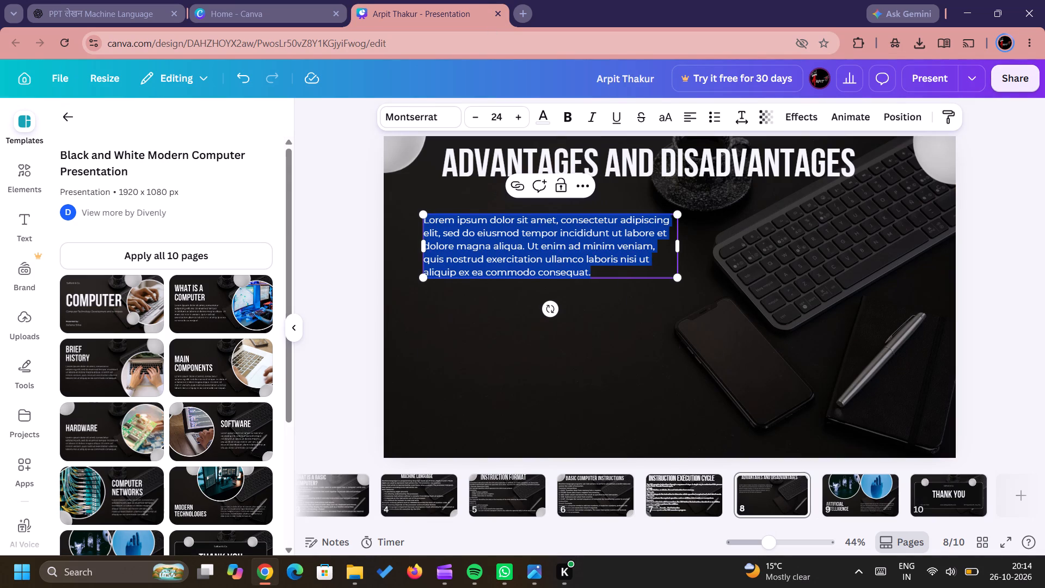
Widen and enlarge page 8's body text box to nearly the full slide width below the title, at font size 27.7.
{"action": "left_click", "coordinate": [677, 350]}
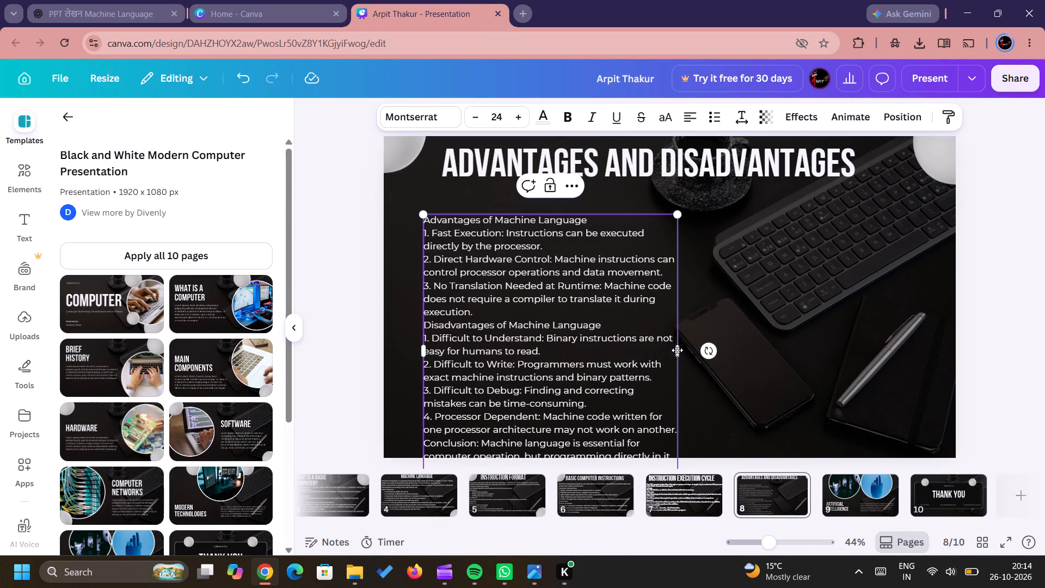
{"action": "left_click_drag", "start_coordinate": [680, 352], "coordinate": [876, 323]}
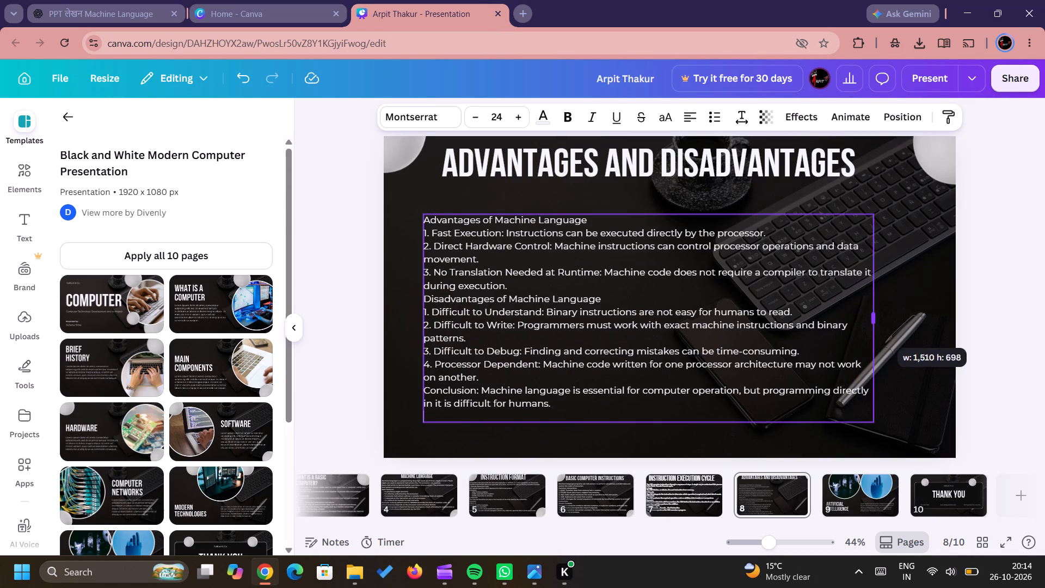
{"action": "left_click_drag", "start_coordinate": [876, 323], "coordinate": [876, 322]}
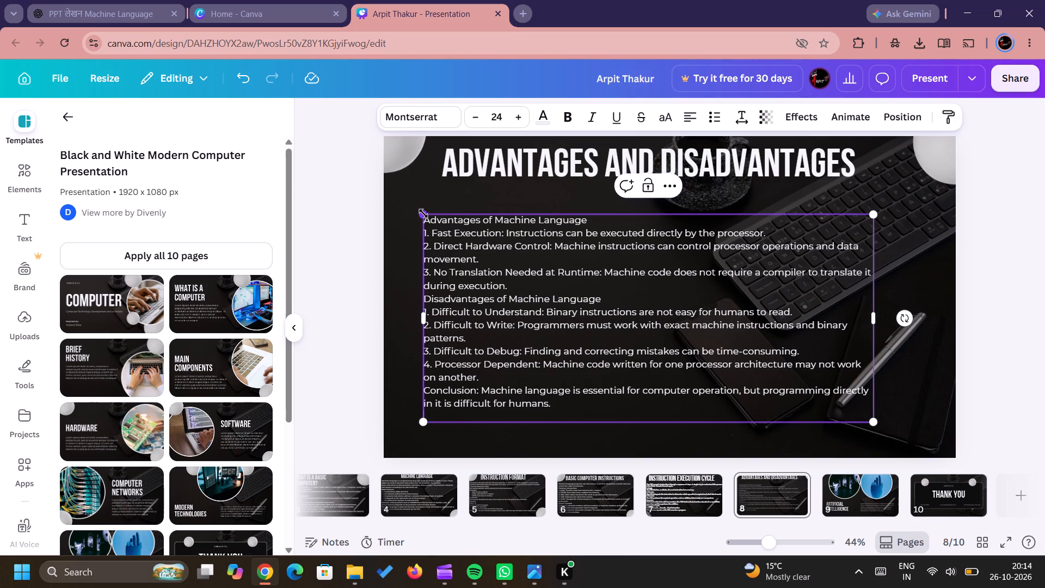
{"action": "left_click_drag", "start_coordinate": [423, 213], "coordinate": [392, 190]}
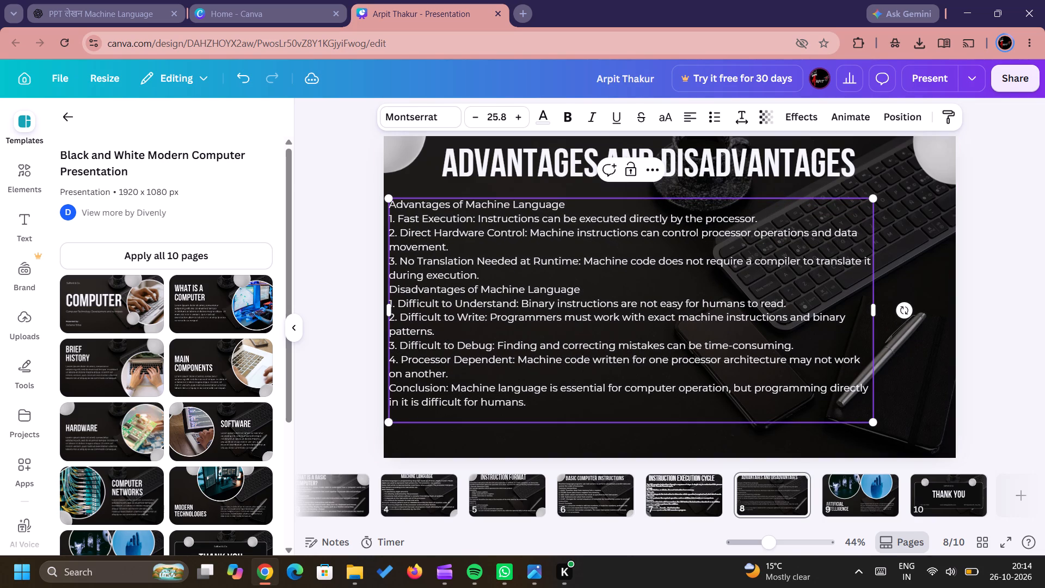
{"action": "left_click_drag", "start_coordinate": [874, 419], "coordinate": [908, 437]}
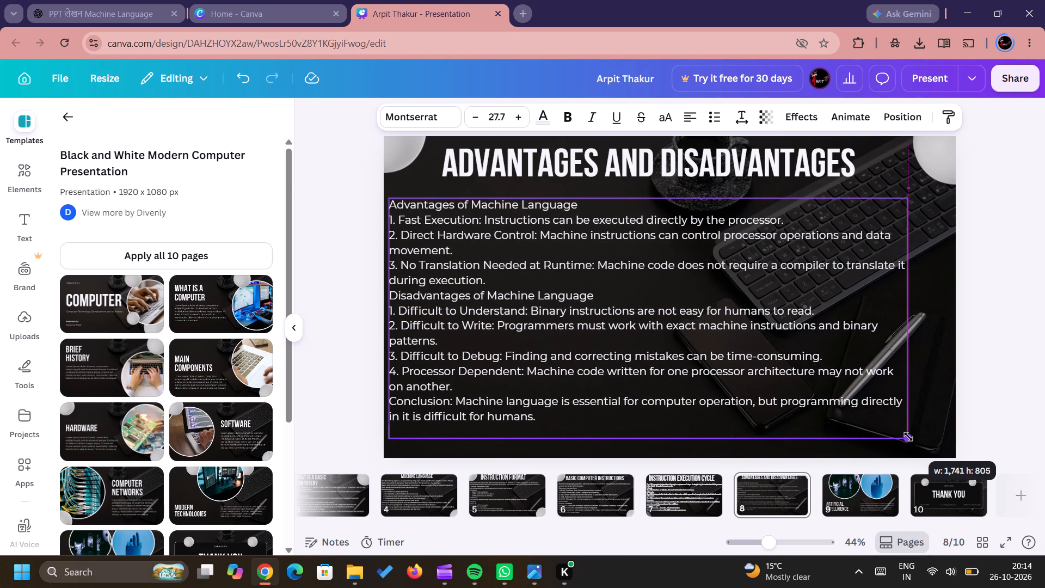
{"action": "left_click_drag", "start_coordinate": [908, 437], "coordinate": [909, 437]}
{"action": "left_click", "coordinate": [1044, 384]}
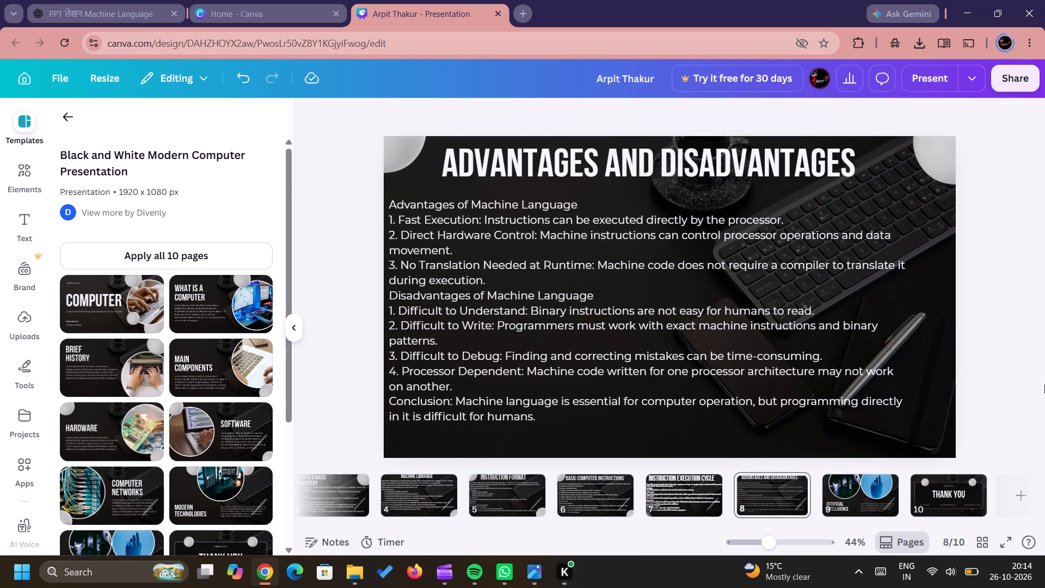
{"action": "left_click_drag", "start_coordinate": [726, 331], "coordinate": [734, 328]}
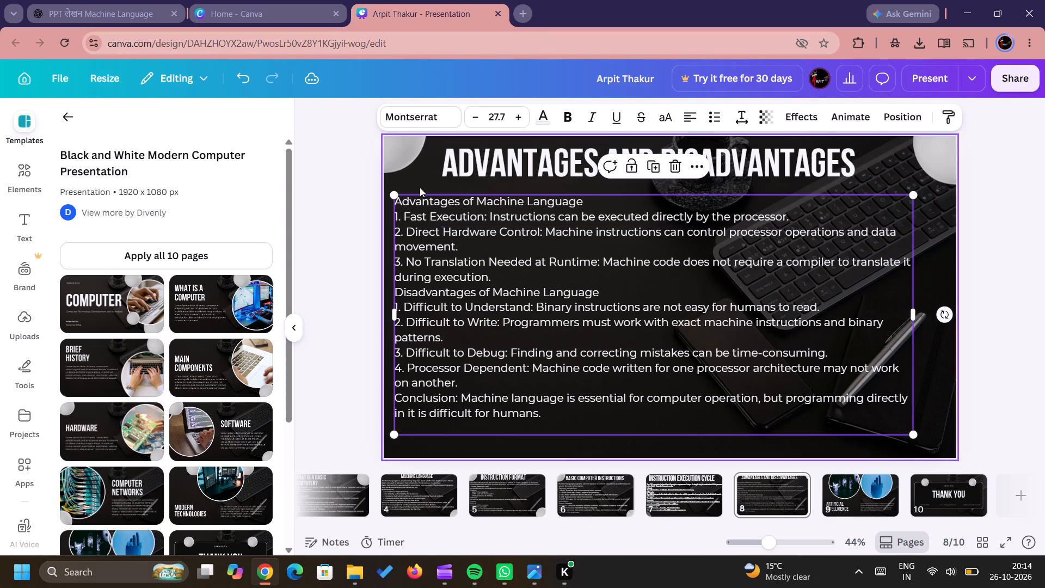
Make all of page 8's body text bold.
{"action": "left_click", "coordinate": [397, 201]}
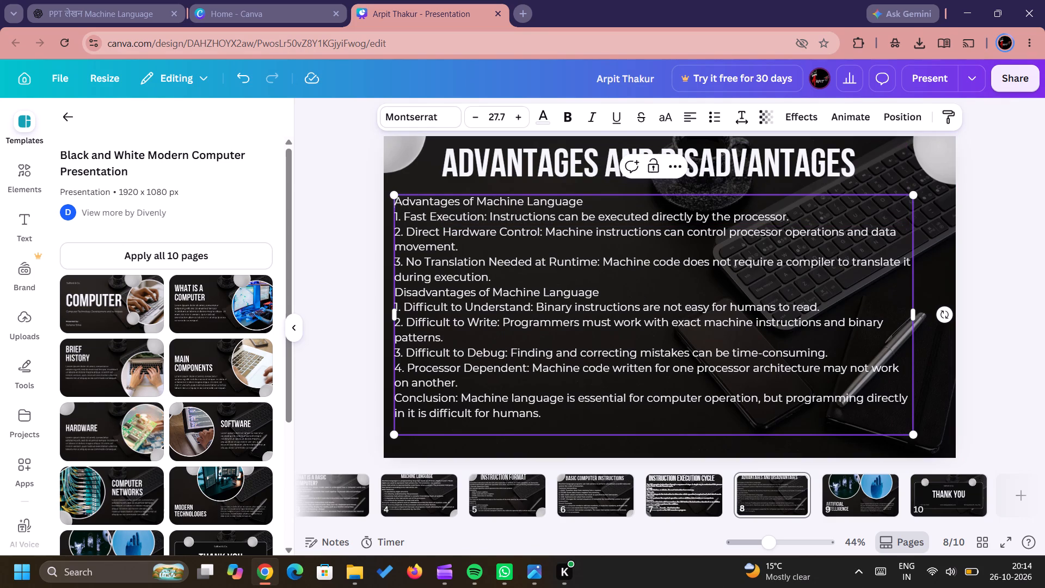
{"action": "left_click", "coordinate": [395, 201]}
{"action": "left_click_drag", "start_coordinate": [395, 201], "coordinate": [528, 355]}
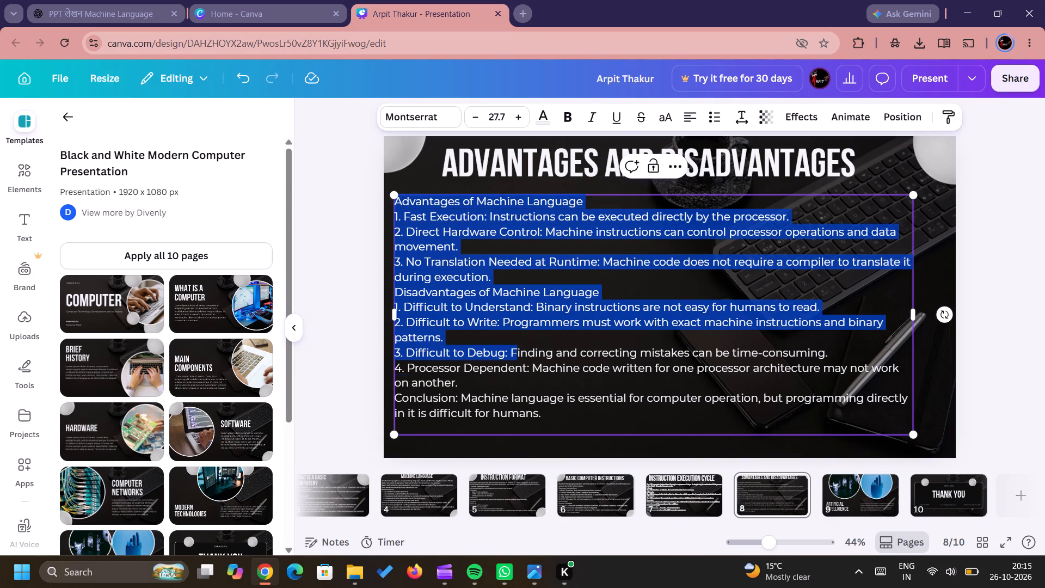
{"action": "left_click_drag", "start_coordinate": [528, 355], "coordinate": [546, 416]}
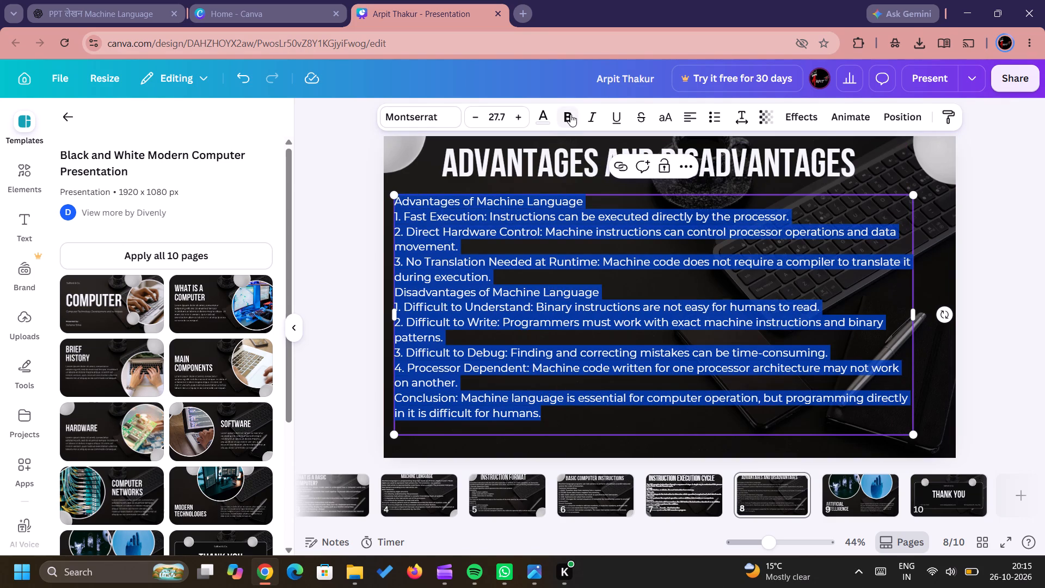
{"action": "left_click", "coordinate": [570, 114]}
{"action": "left_click", "coordinate": [349, 191]}
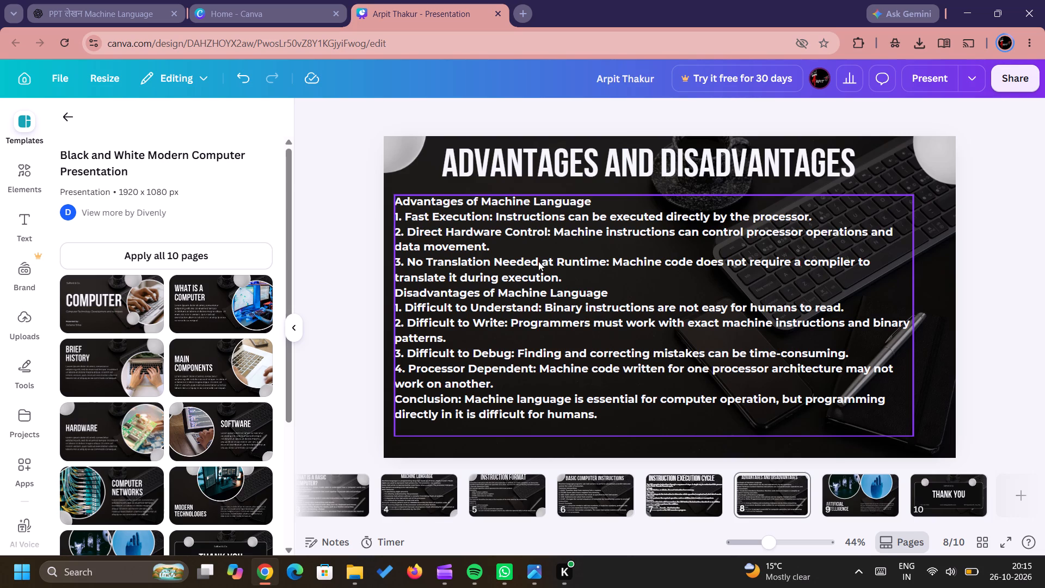
Insert two blank lines before "Disadvantages of Machine Language" in page 8's body text.
{"action": "left_click", "coordinate": [564, 273]}
{"action": "left_click", "coordinate": [559, 278]}
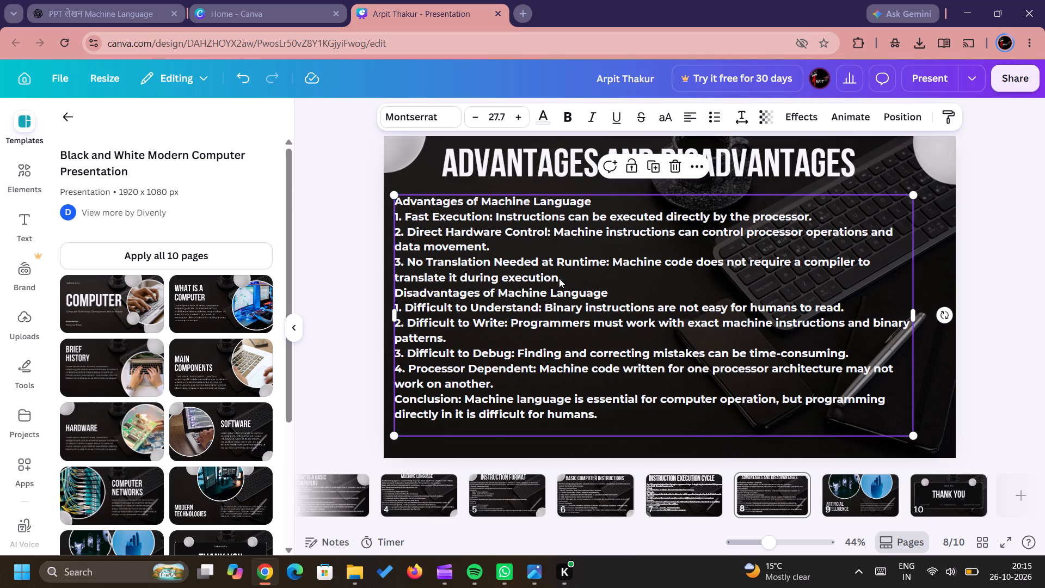
{"action": "left_click", "coordinate": [568, 278]}
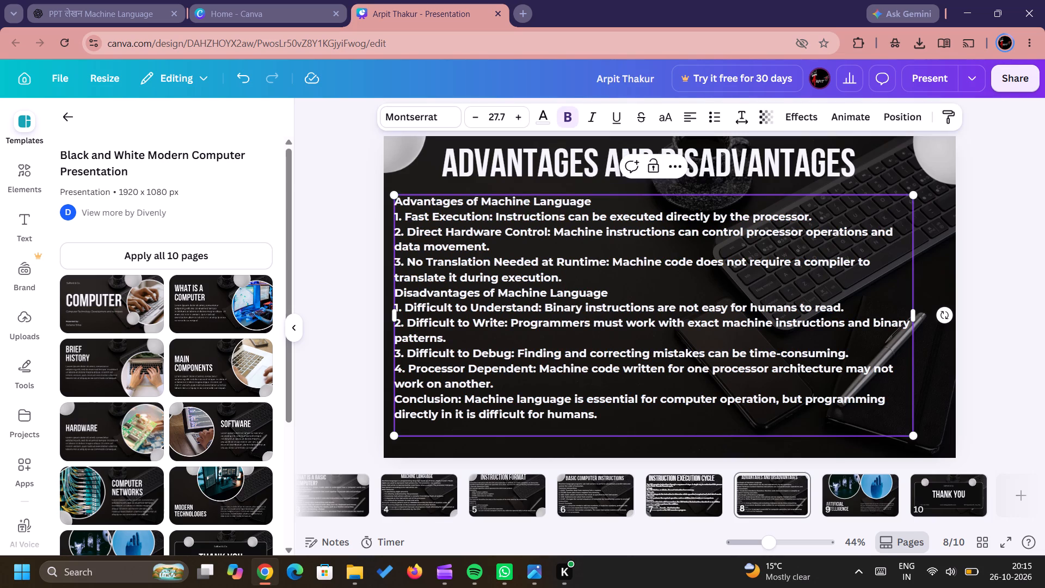
{"action": "key", "text": "Return"}
{"action": "key", "text": "Return"}
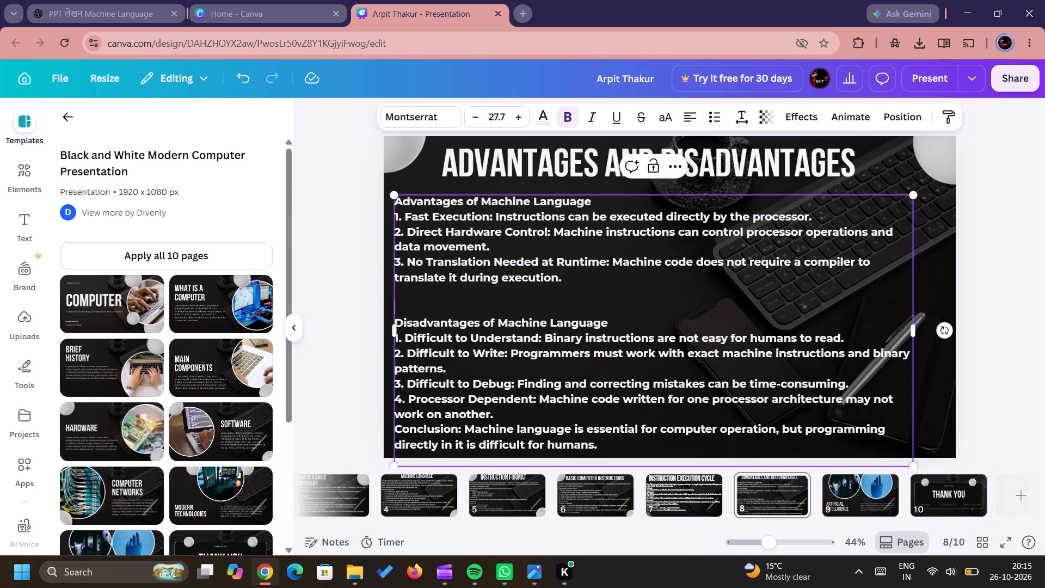
{"action": "left_click", "coordinate": [353, 259]}
Move page 8's body text slightly up and left so it fits inside the slide below the title.
{"action": "left_click_drag", "start_coordinate": [481, 289], "coordinate": [478, 278]}
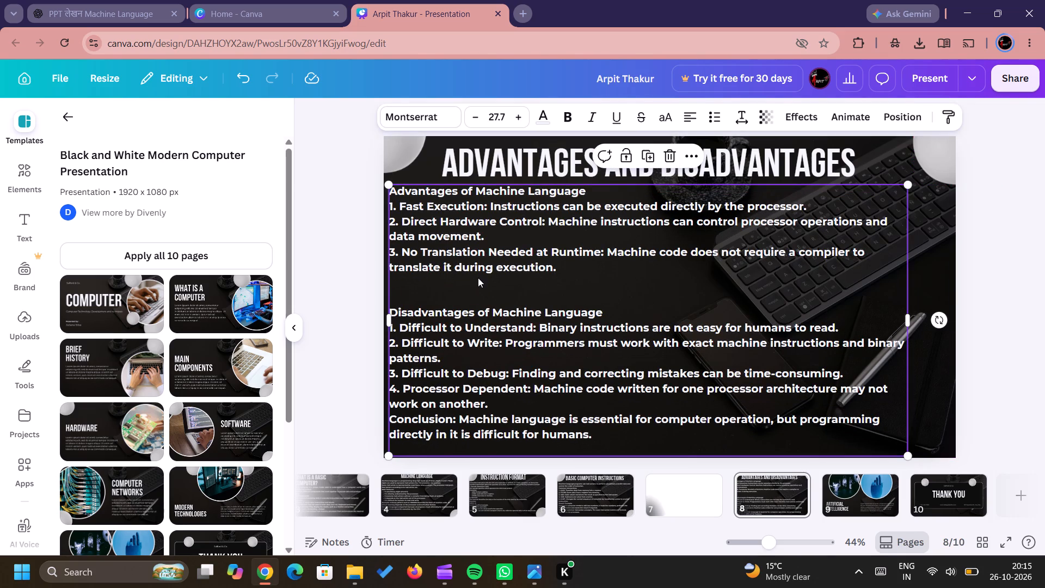
{"action": "left_click", "coordinate": [327, 279]}
{"action": "left_click", "coordinate": [458, 289]}
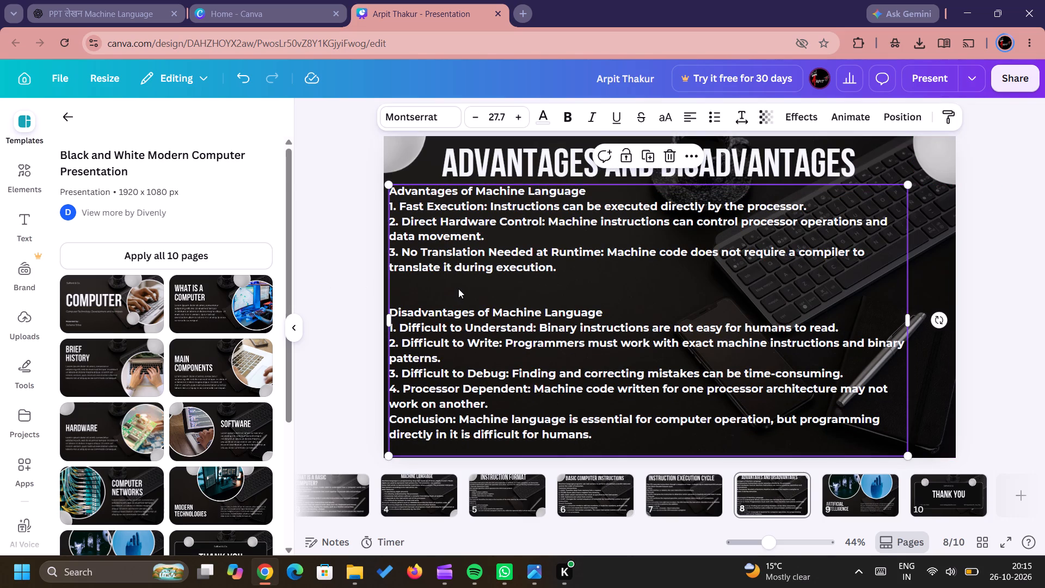
Delete the unused "Artificial Intelligence" page 9 from the presentation.
{"action": "left_click", "coordinate": [875, 499]}
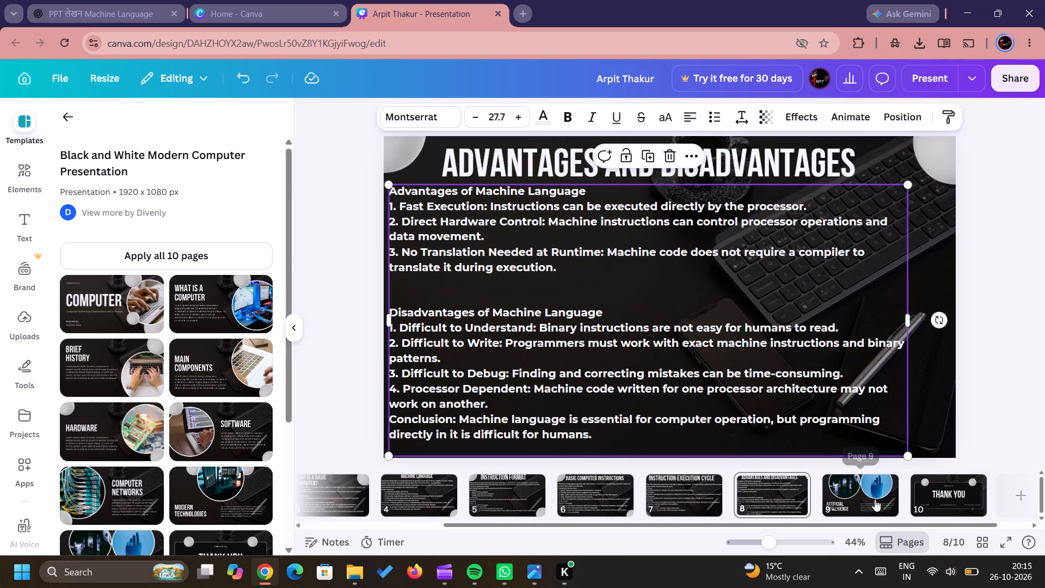
{"action": "key", "text": "Delete"}
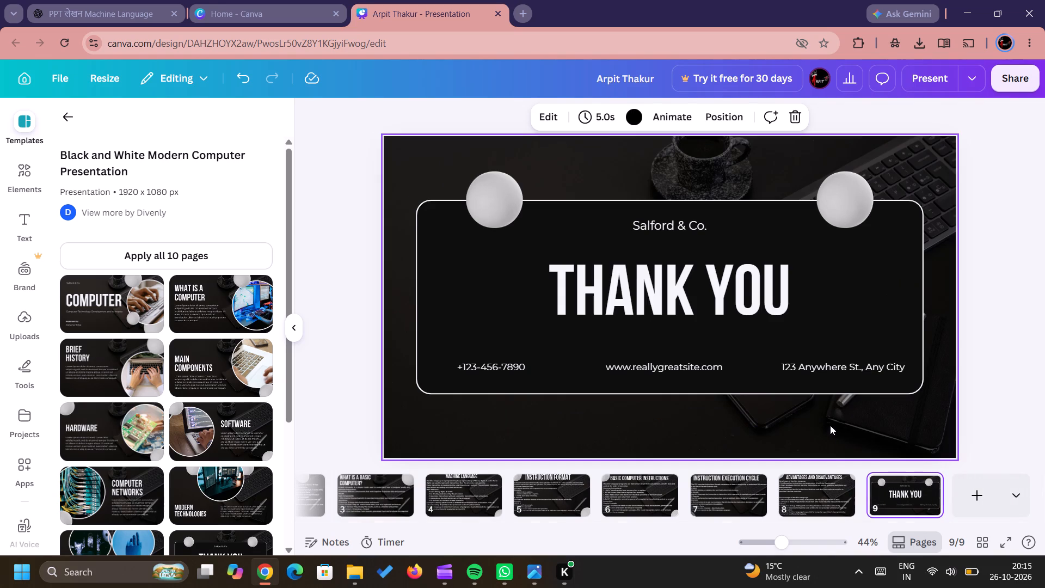
Delete the placeholder company name, website, phone number and address from the Thank You page, keeping only its heading.
{"action": "left_click", "coordinate": [680, 225]}
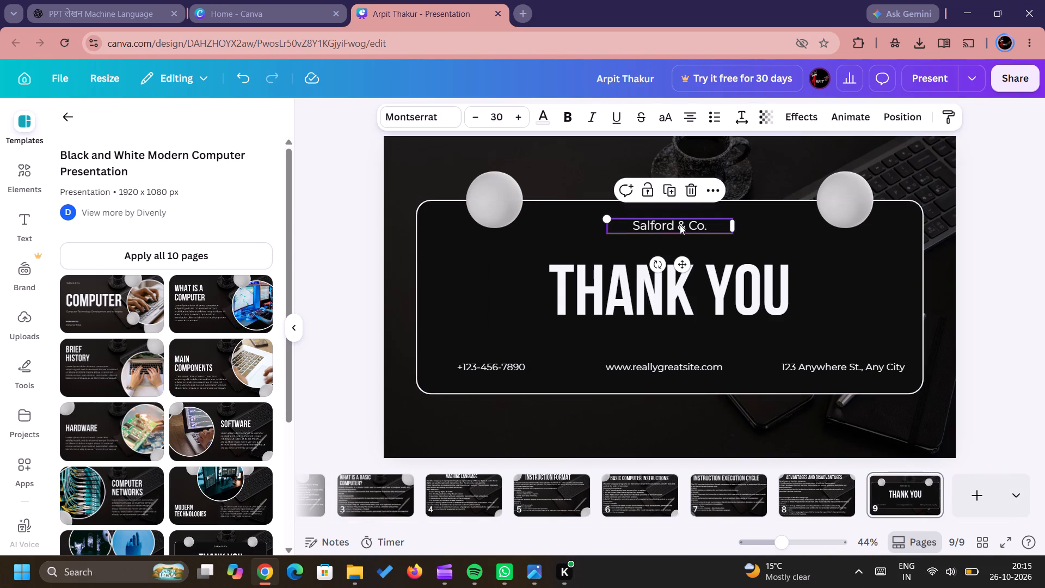
{"action": "key", "text": "Delete"}
{"action": "left_click", "coordinate": [649, 370]}
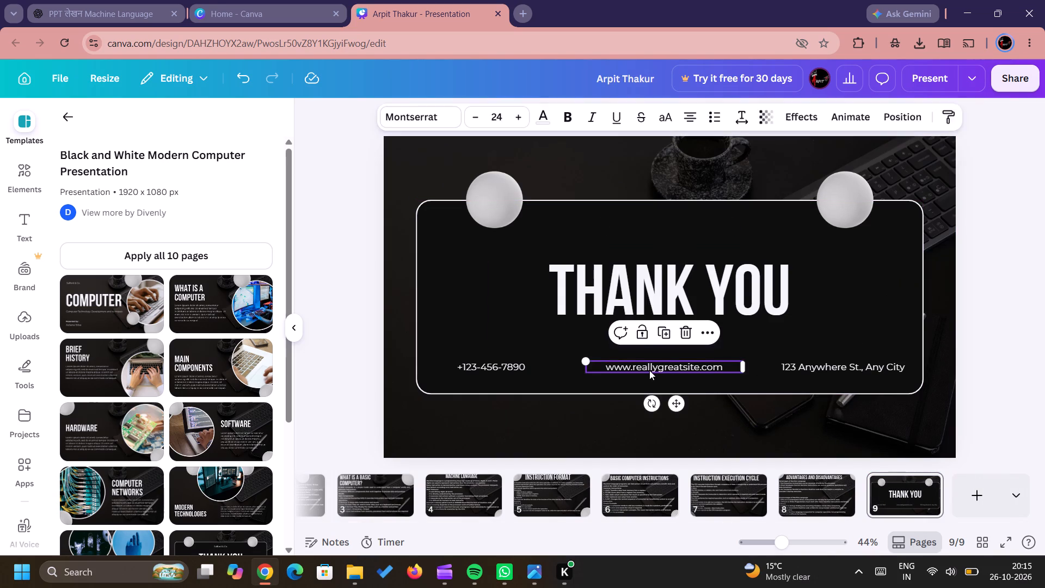
{"action": "key", "text": "Delete"}
{"action": "left_click", "coordinate": [532, 373]}
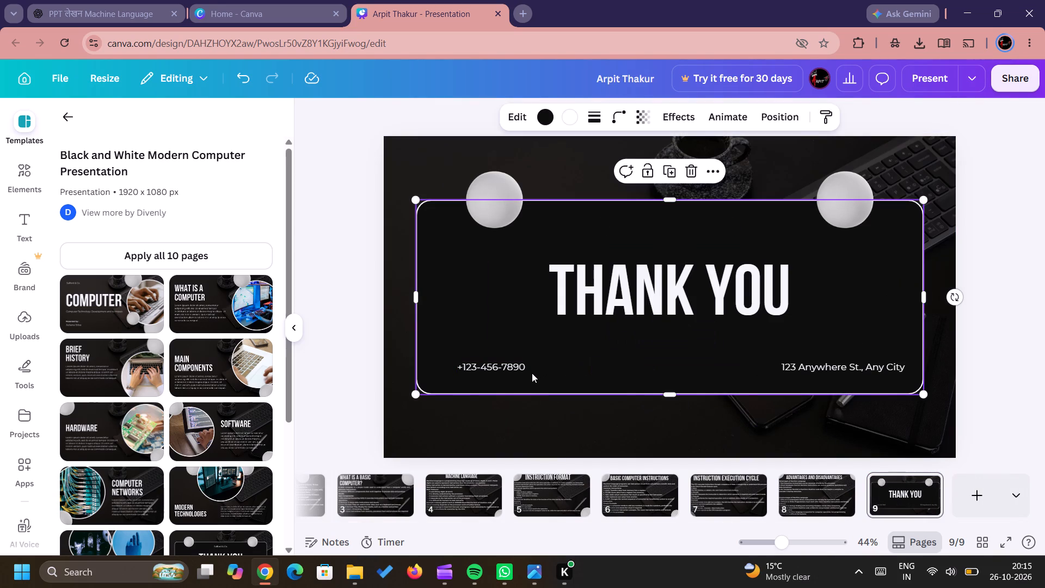
{"action": "left_click", "coordinate": [534, 370]}
{"action": "key", "text": "Delete"}
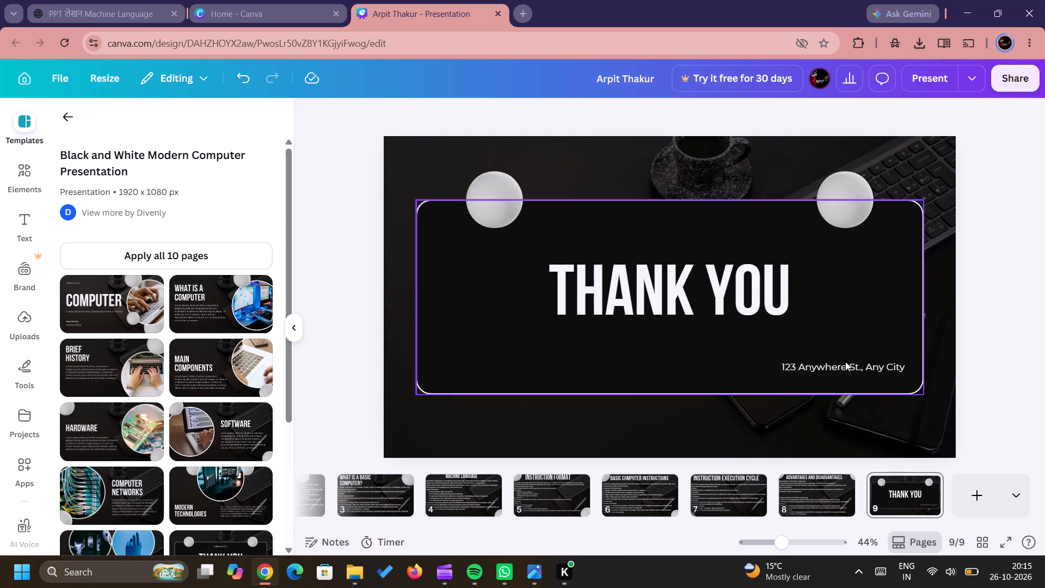
{"action": "left_click", "coordinate": [844, 367]}
{"action": "key", "text": "Delete"}
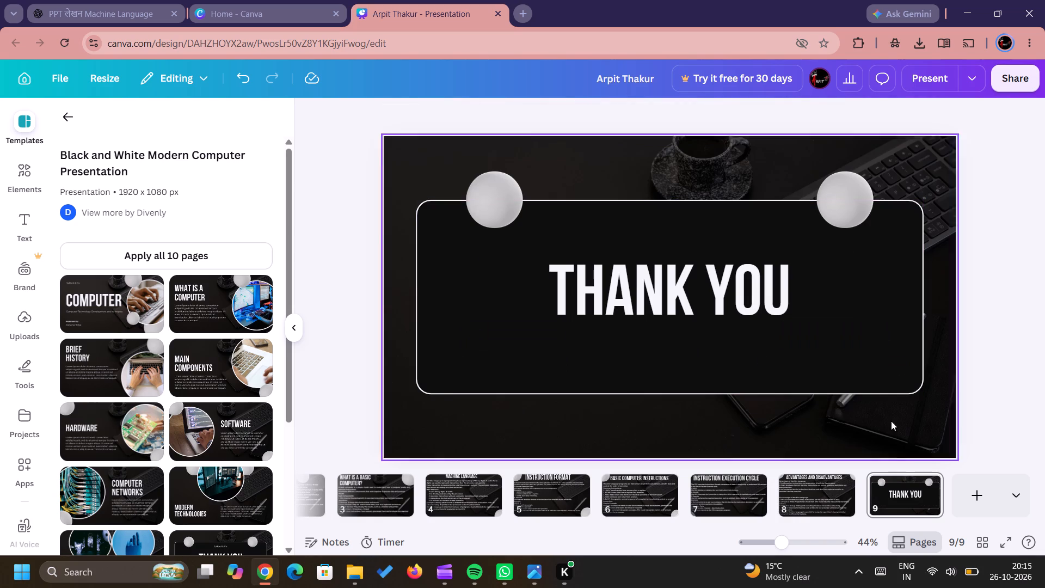
Review every slide in order from the title page 1 to the closing page 9, checking content and layout.
{"action": "left_click_drag", "start_coordinate": [810, 524], "coordinate": [616, 535]}
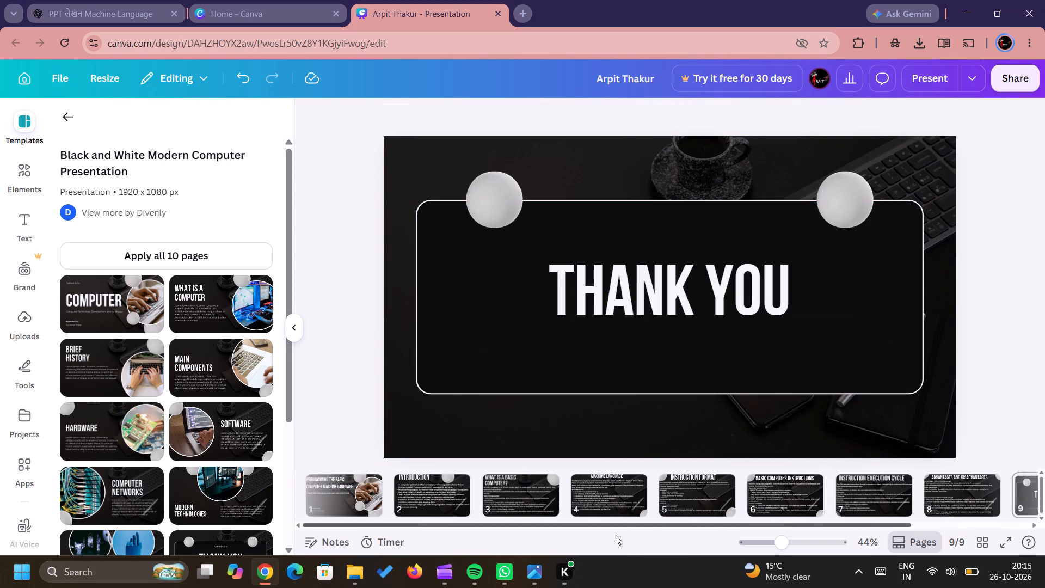
{"action": "left_click_drag", "start_coordinate": [616, 535], "coordinate": [580, 532]}
{"action": "left_click", "coordinate": [356, 501]}
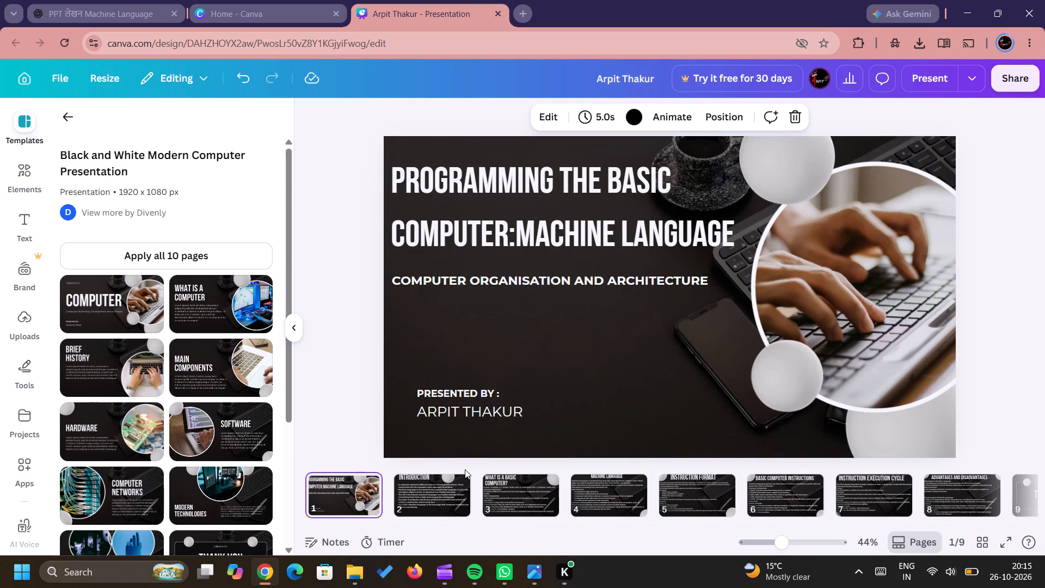
{"action": "left_click", "coordinate": [442, 503]}
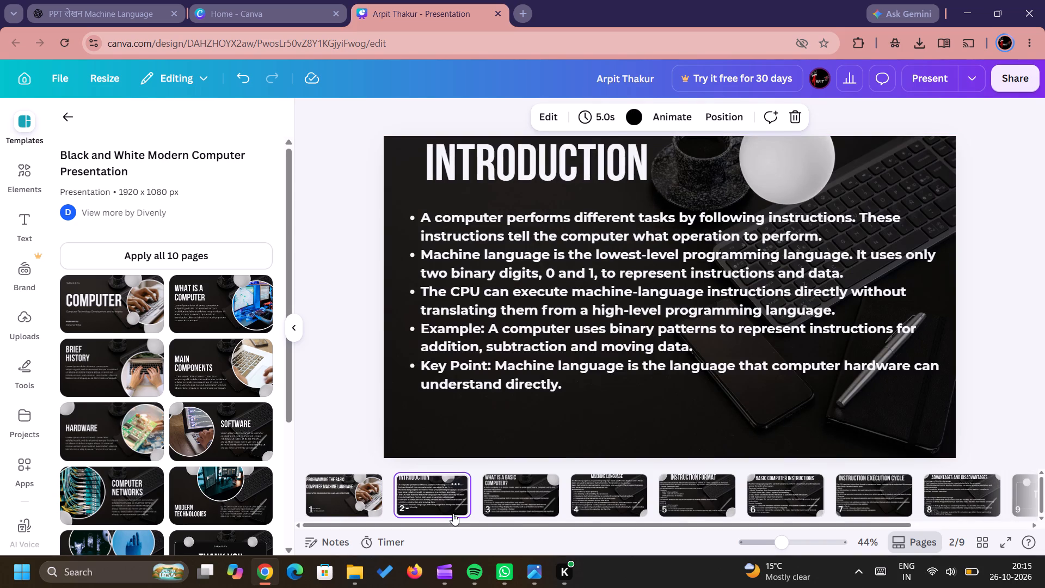
{"action": "left_click", "coordinate": [532, 501]}
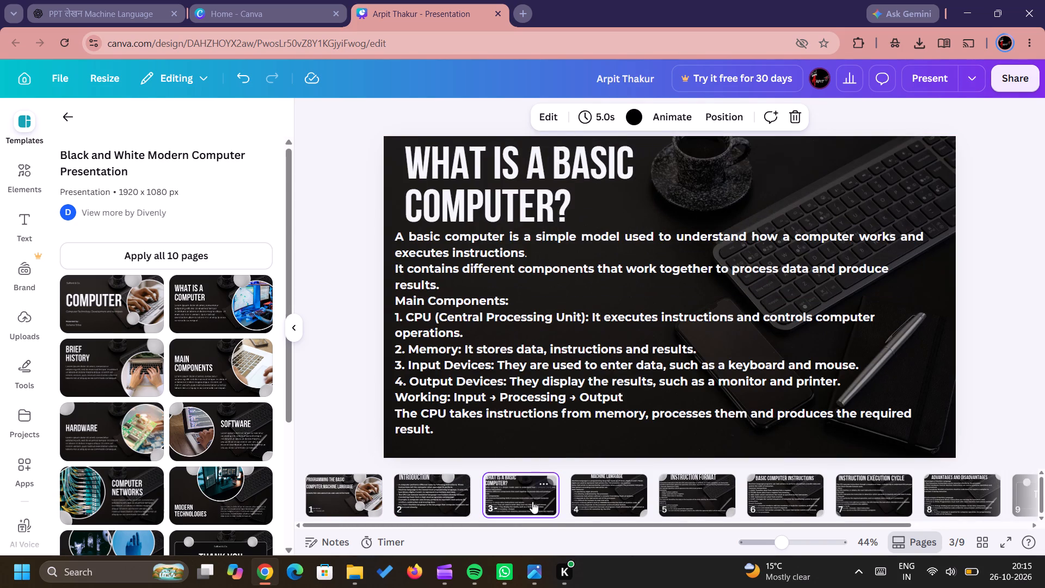
{"action": "key", "text": "Right"}
{"action": "key", "text": "Right"}
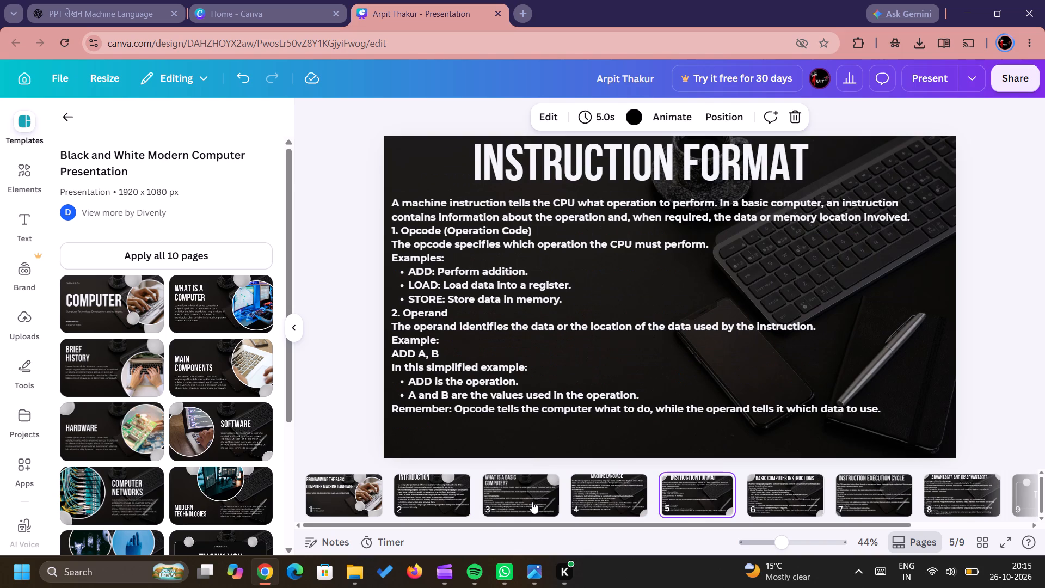
{"action": "key", "text": "Right"}
{"action": "key", "text": "Right"}
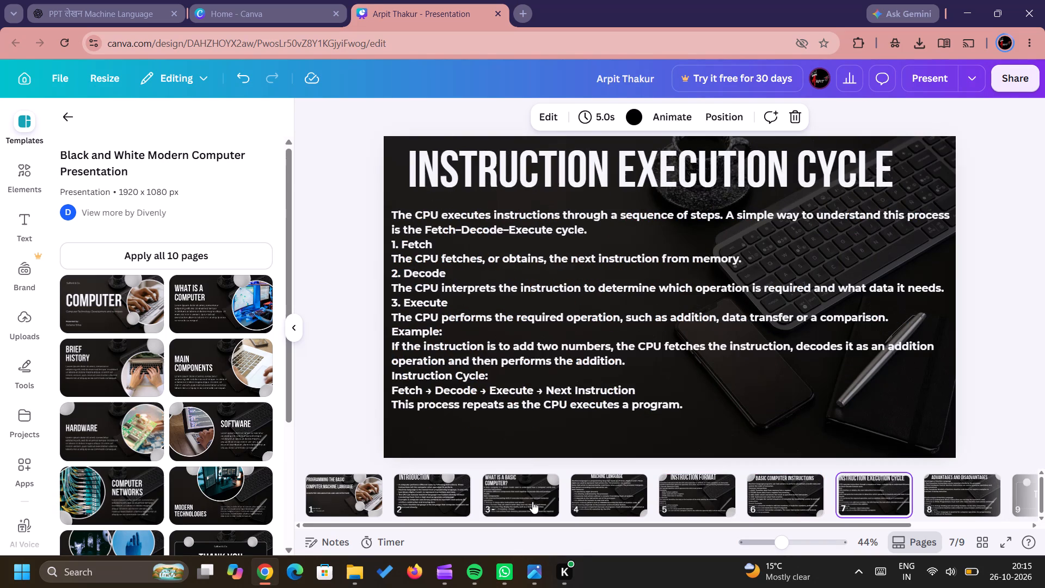
{"action": "key", "text": "Right"}
{"action": "key", "text": "Right"}
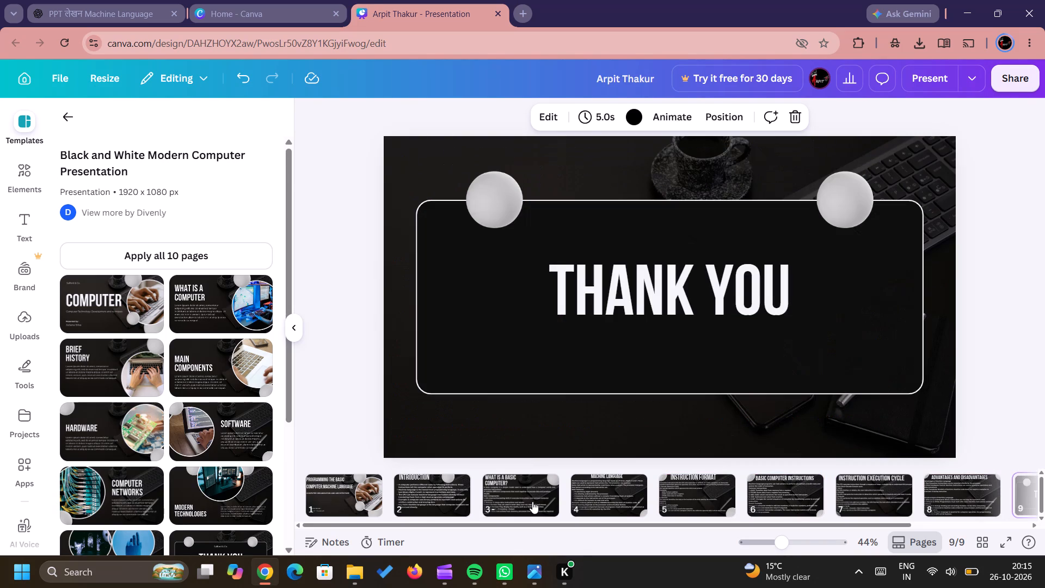
Go back through the slides to page 1 and recheck them forward, ending on the "Advantages and Disadvantages" page 8.
{"action": "key", "text": "Left"}
{"action": "key", "text": "Left"}
{"action": "key", "text": "Left"}
{"action": "key", "text": "Left"}
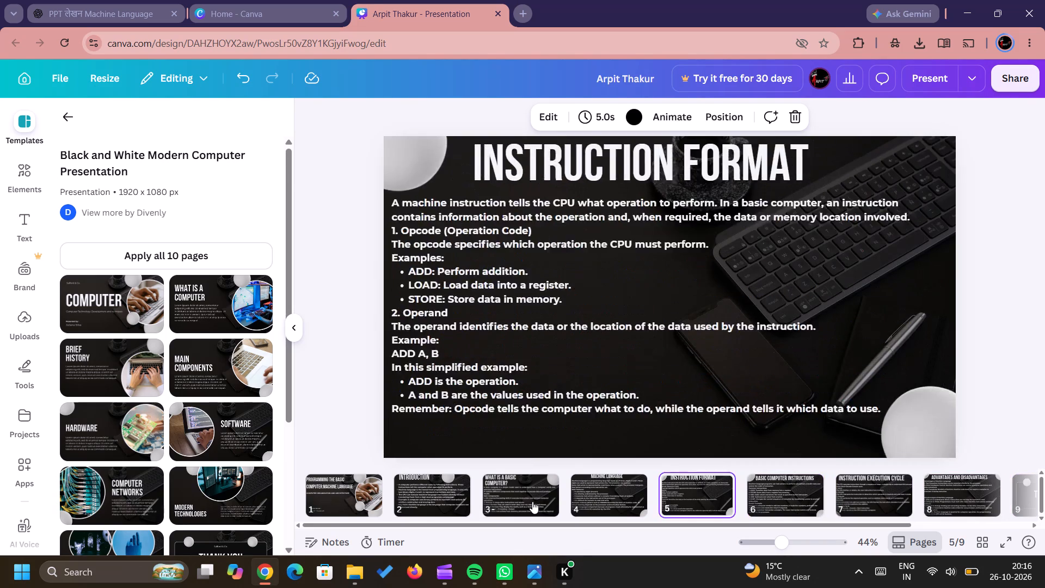
{"action": "key", "text": "Left"}
{"action": "key", "text": "Left"}
{"action": "key", "text": "Left"}
{"action": "key", "text": "Left"}
{"action": "key", "text": "Right"}
{"action": "key", "text": "Right"}
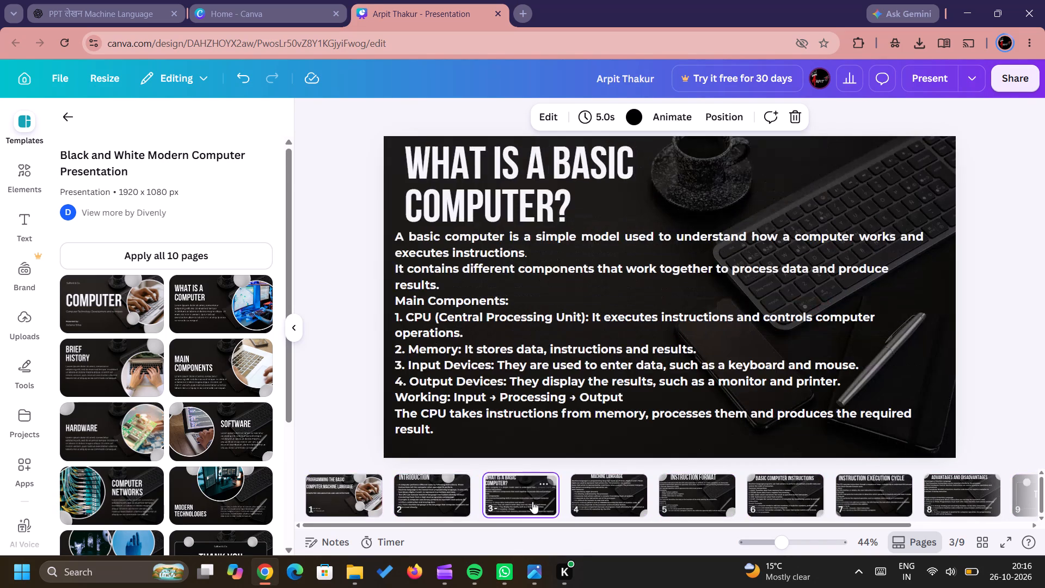
{"action": "key", "text": "Right"}
{"action": "key", "text": "Right"}
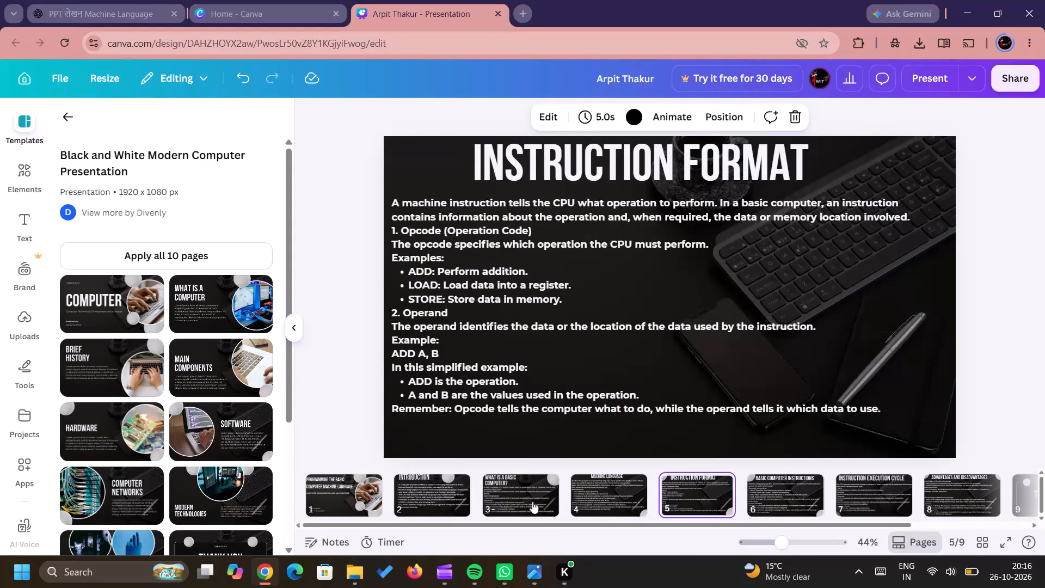
{"action": "key", "text": "Right"}
{"action": "key", "text": "Right"}
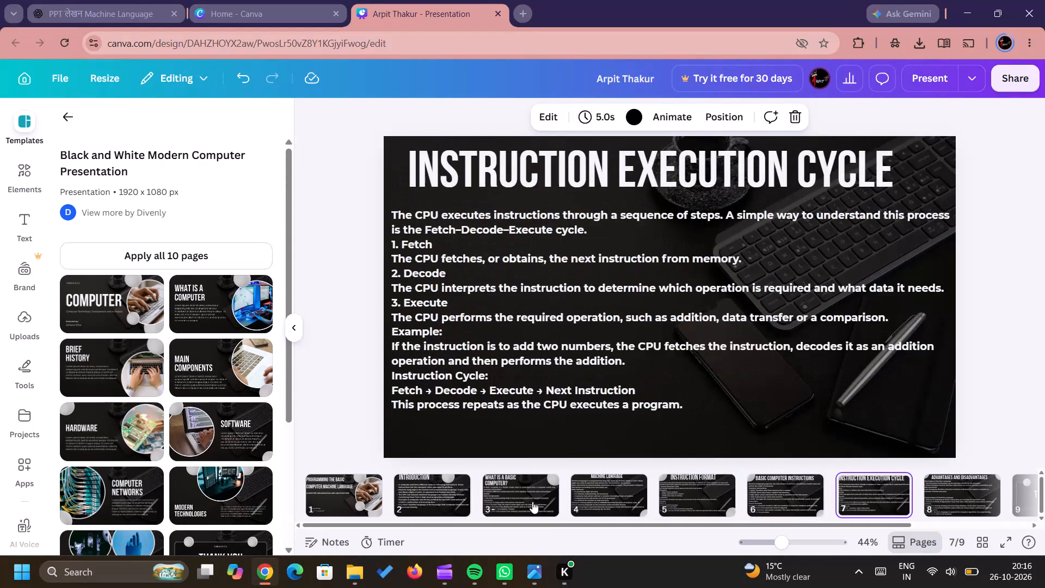
{"action": "key", "text": "Right"}
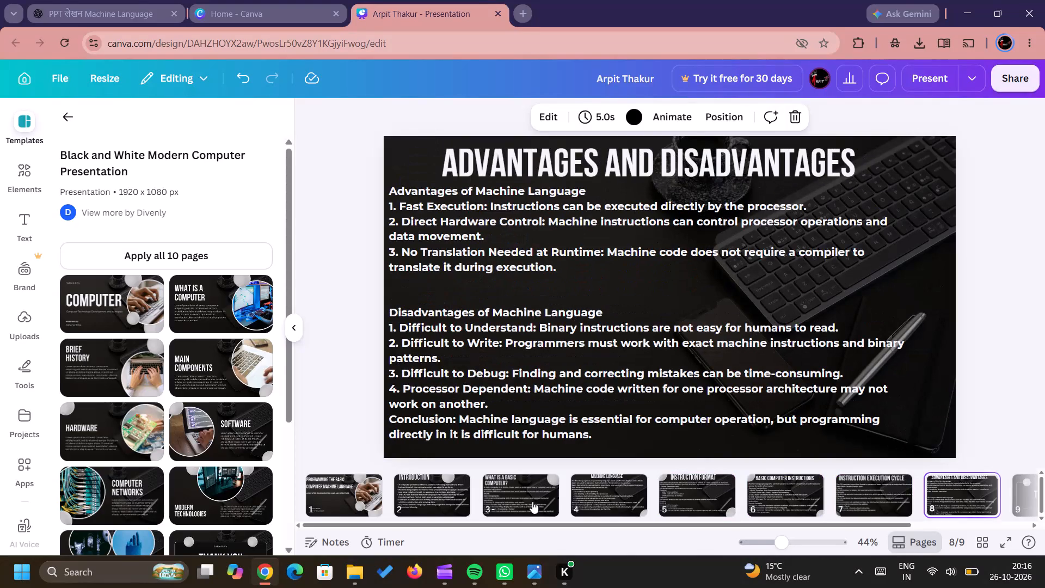
{"action": "key", "text": "Right"}
{"action": "key", "text": "Left"}
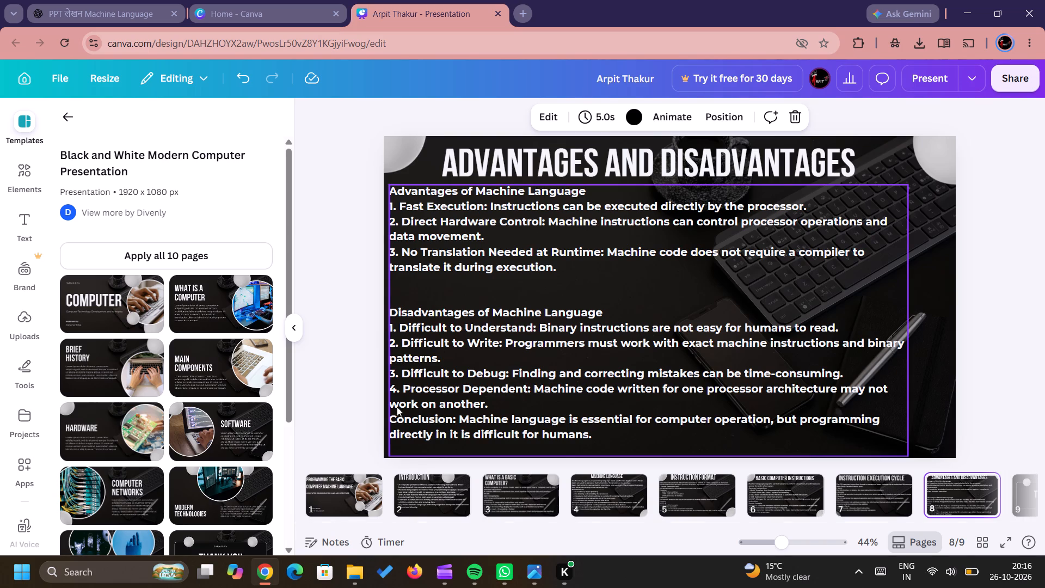
Look through pages 1 to 8 once more and return to the "What is a Basic Computer?" page 3.
{"action": "left_click_drag", "start_coordinate": [347, 525], "coordinate": [312, 531]}
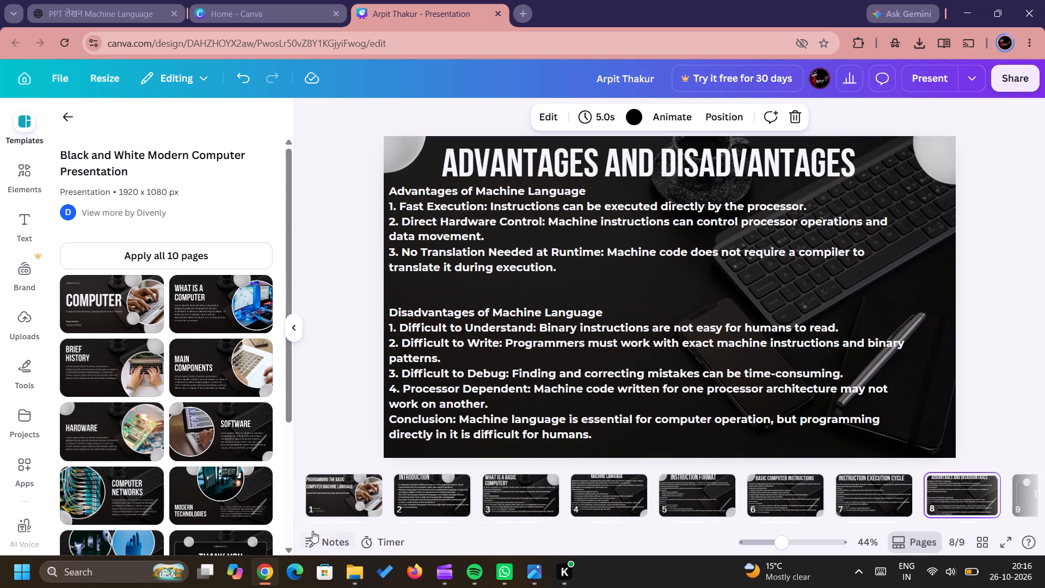
{"action": "left_click", "coordinate": [342, 496]}
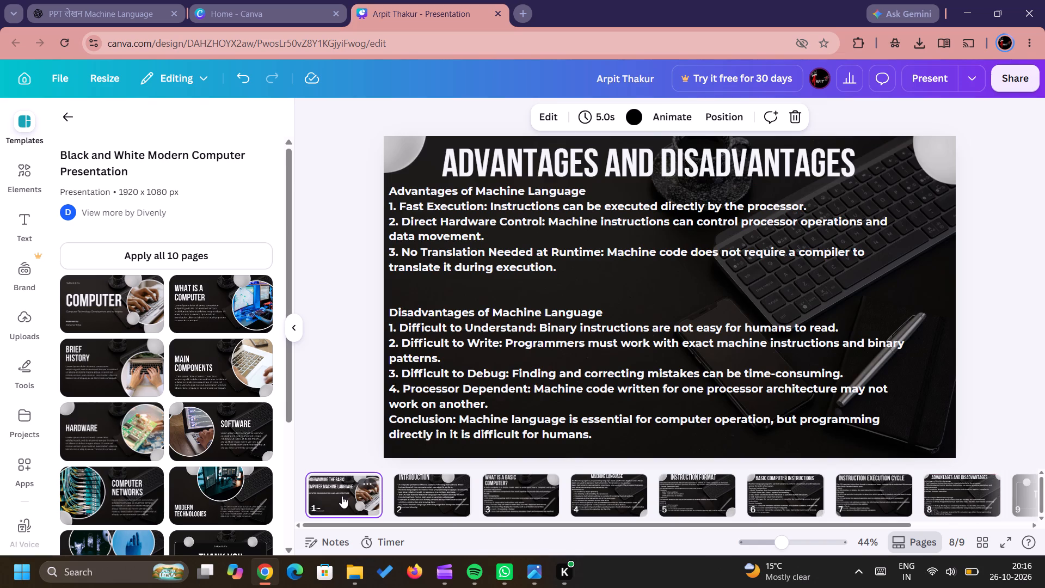
{"action": "left_click", "coordinate": [449, 501]}
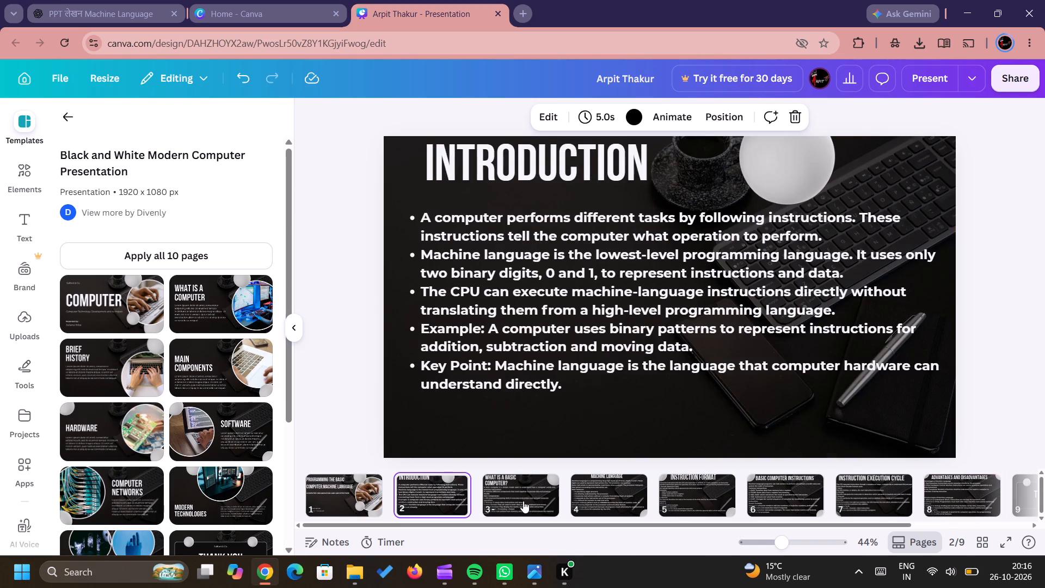
{"action": "left_click", "coordinate": [523, 502]}
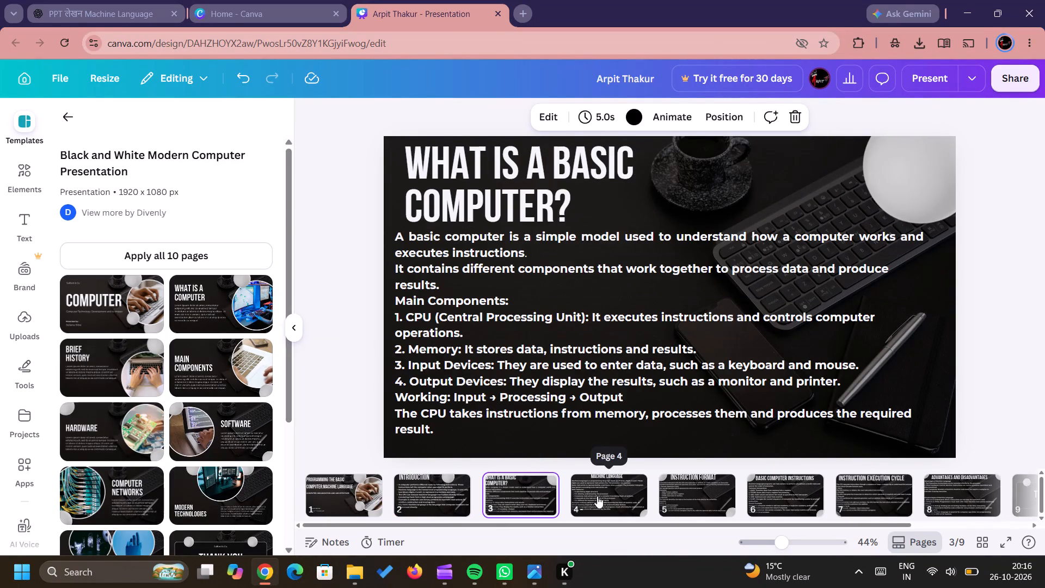
{"action": "left_click", "coordinate": [597, 496]}
{"action": "left_click", "coordinate": [673, 489]}
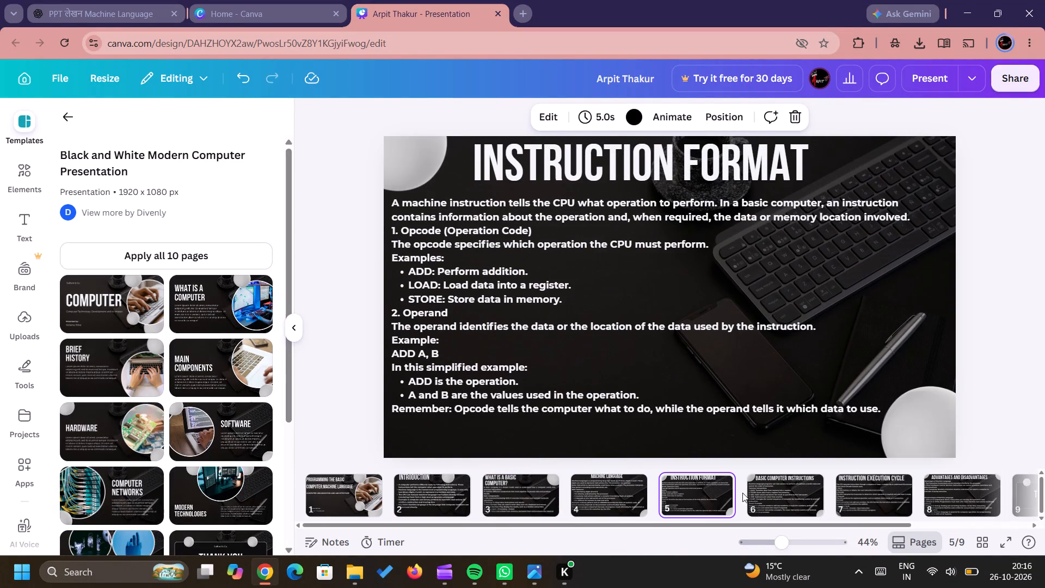
{"action": "left_click", "coordinate": [786, 501]}
{"action": "left_click", "coordinate": [868, 495]}
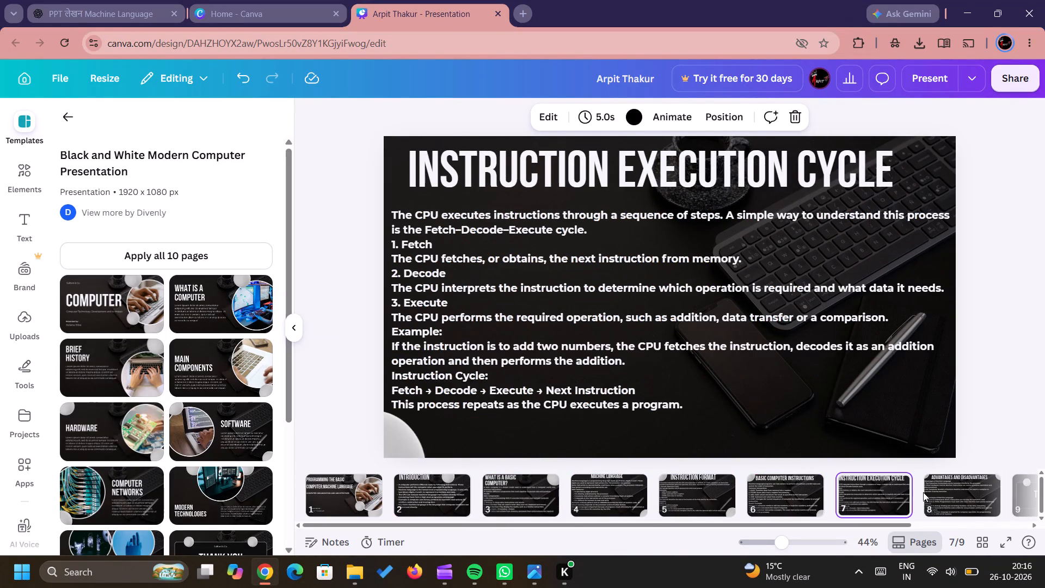
{"action": "left_click", "coordinate": [924, 492]}
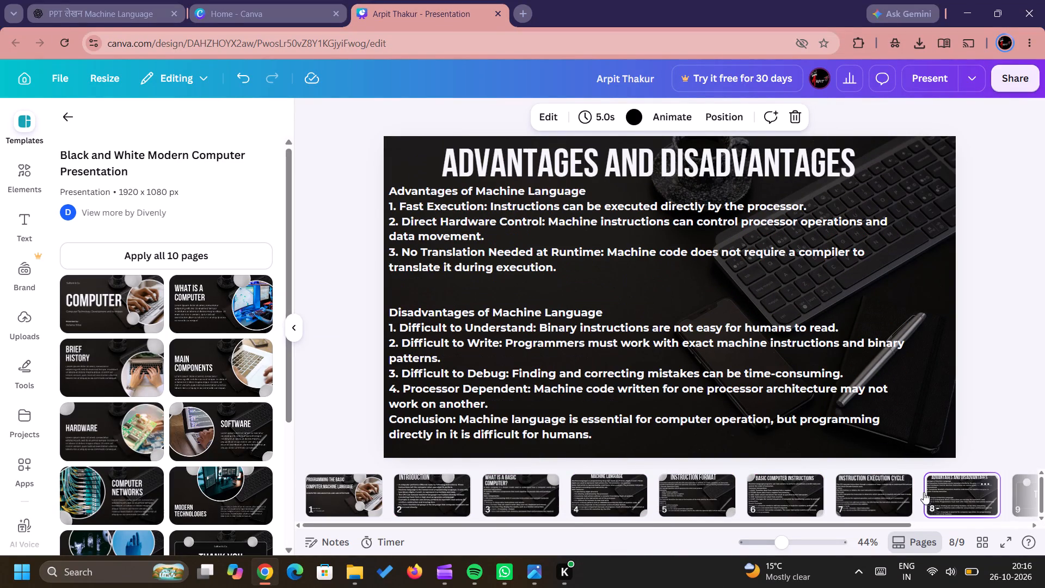
{"action": "left_click", "coordinate": [544, 498]}
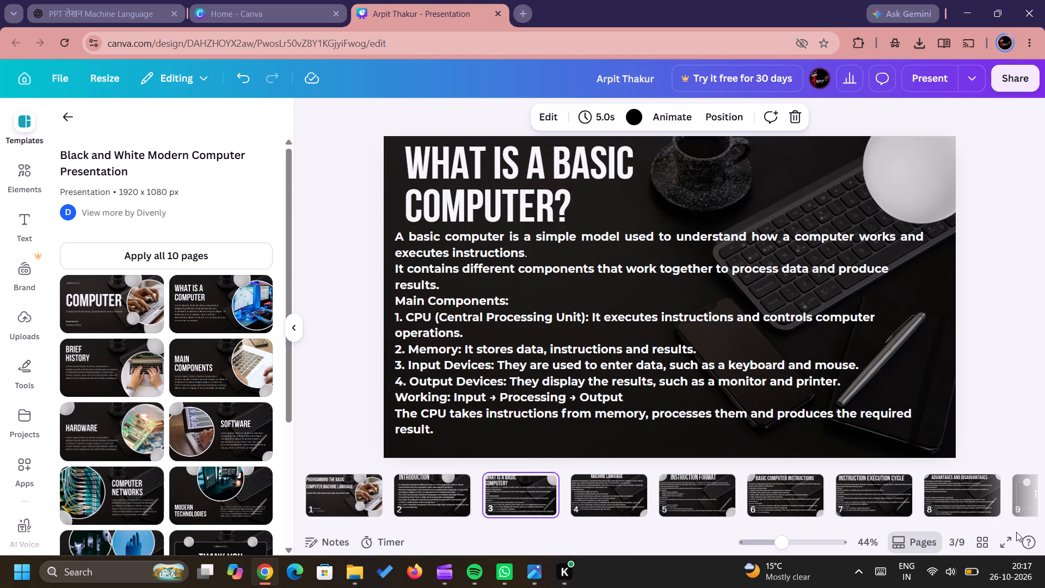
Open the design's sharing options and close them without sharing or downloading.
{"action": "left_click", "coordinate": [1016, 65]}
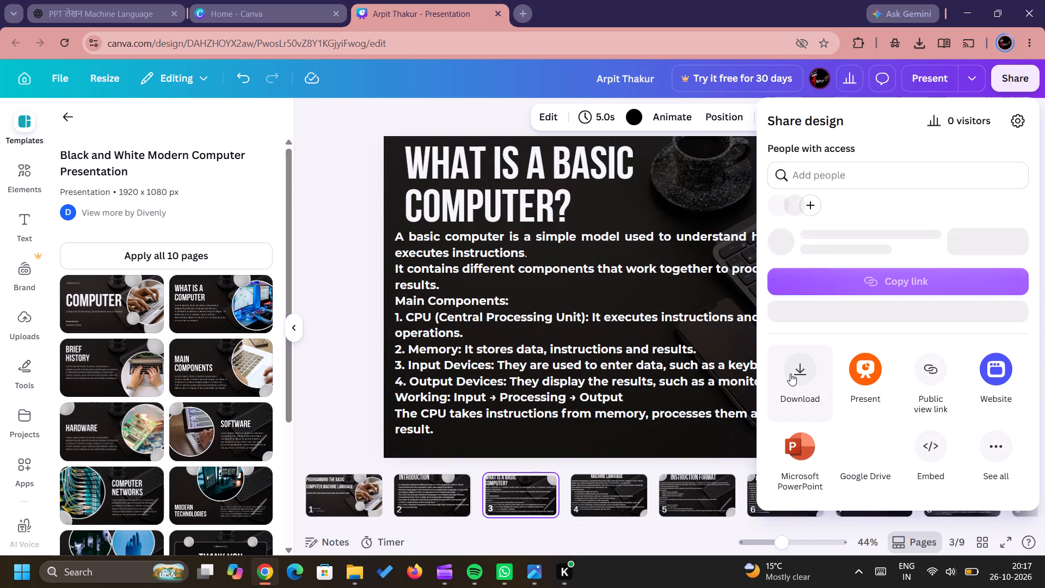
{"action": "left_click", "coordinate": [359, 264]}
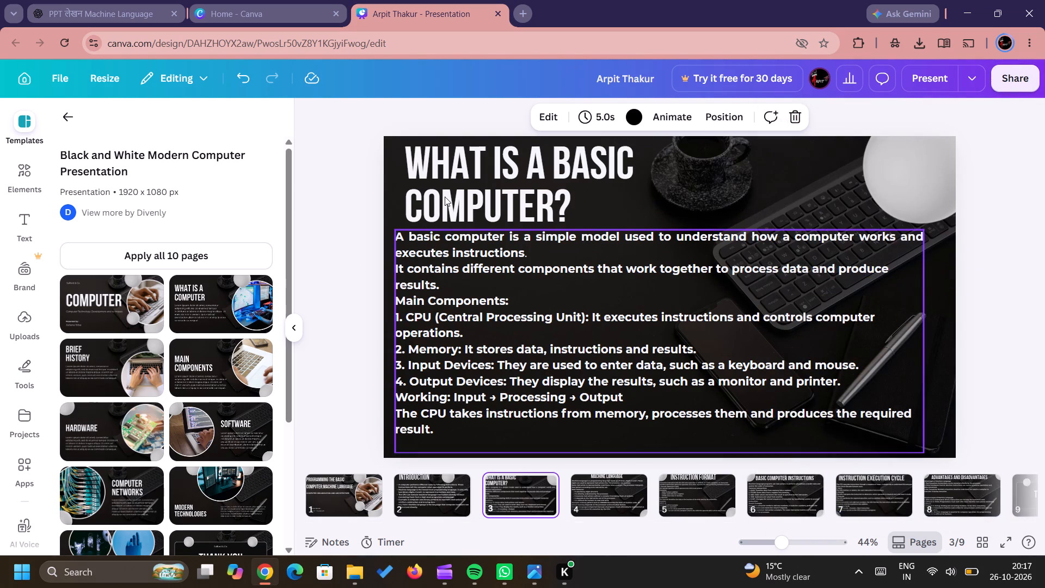
Copy the style of the "Main Components:" line and apply it to the body text on page 3.
{"action": "left_click", "coordinate": [433, 243]}
{"action": "left_click", "coordinate": [398, 237]}
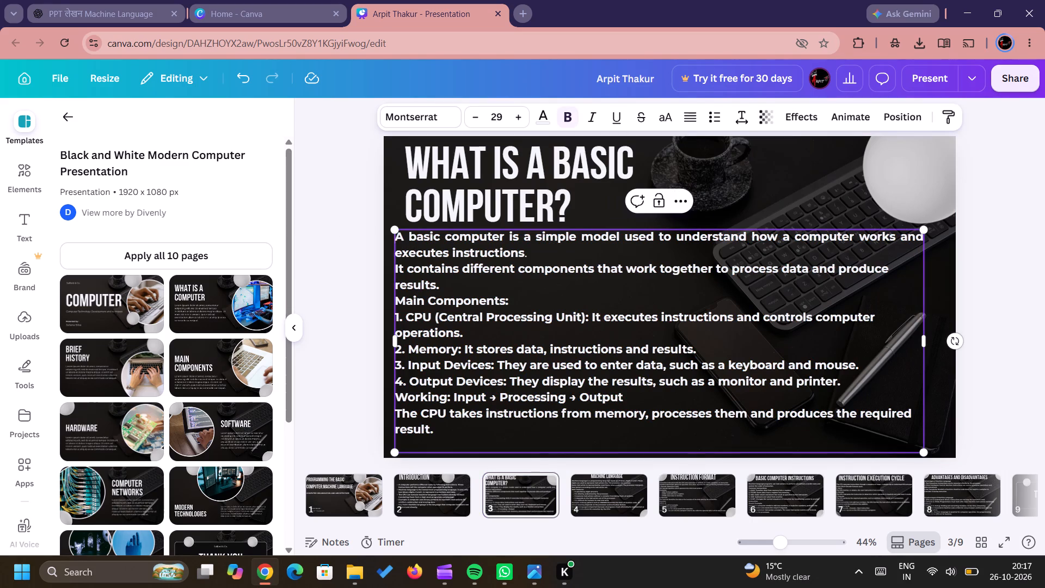
{"action": "left_click_drag", "start_coordinate": [397, 239], "coordinate": [496, 438]}
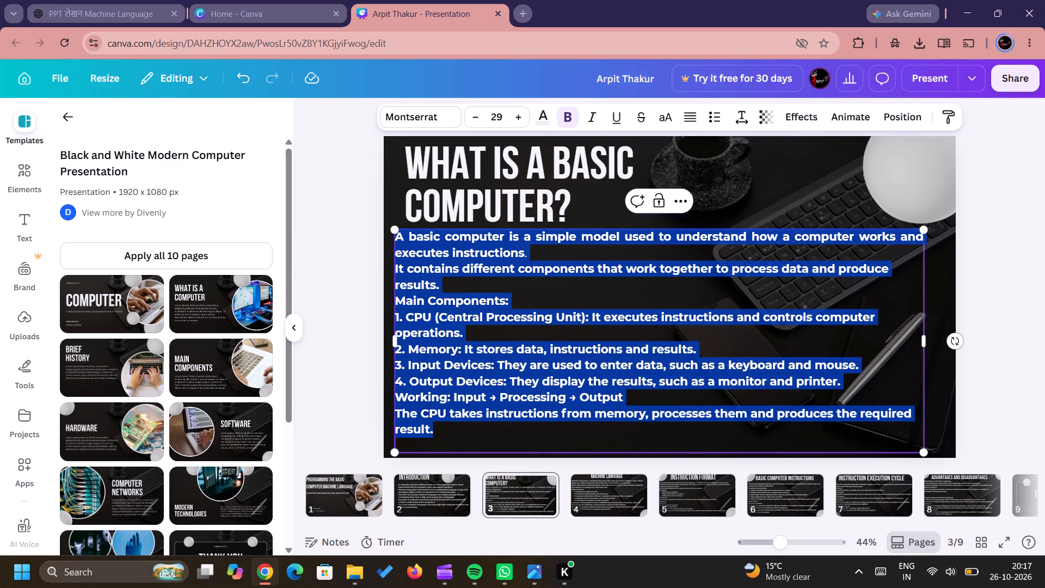
{"action": "left_click_drag", "start_coordinate": [496, 438], "coordinate": [496, 435]}
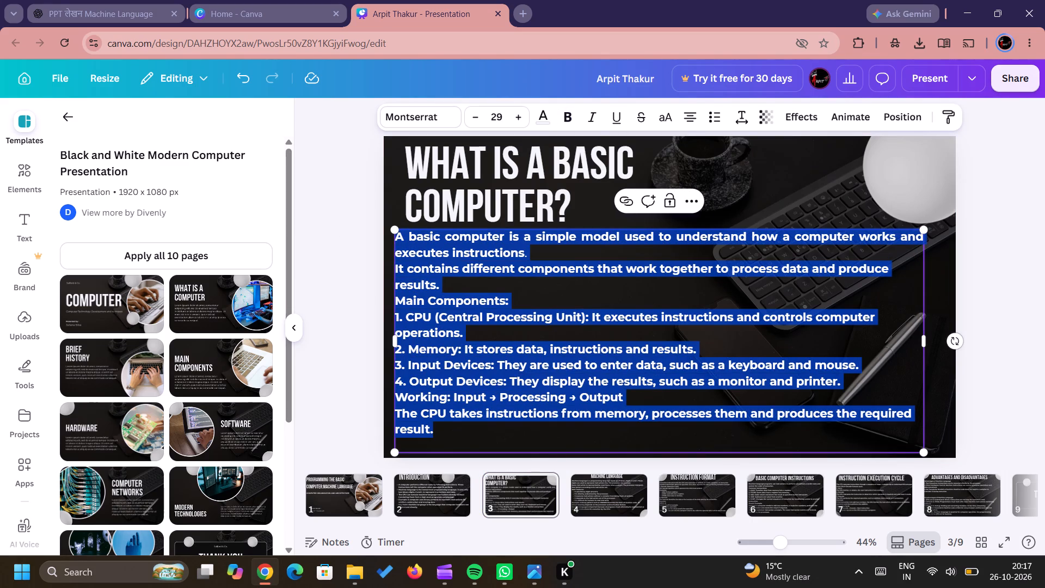
{"action": "left_click", "coordinate": [515, 302]}
{"action": "left_click_drag", "start_coordinate": [515, 302], "coordinate": [398, 298]}
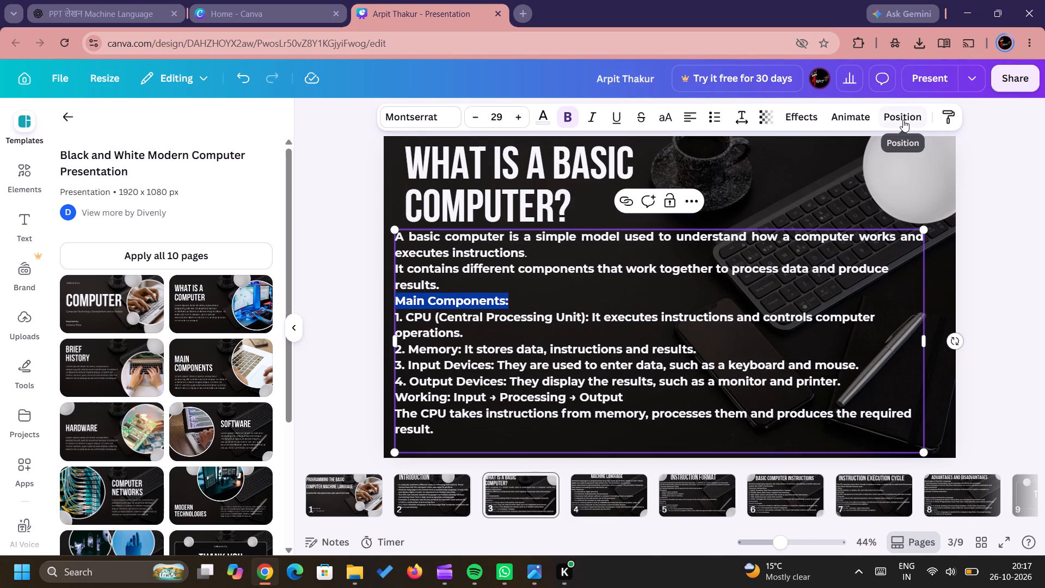
{"action": "left_click", "coordinate": [903, 120]}
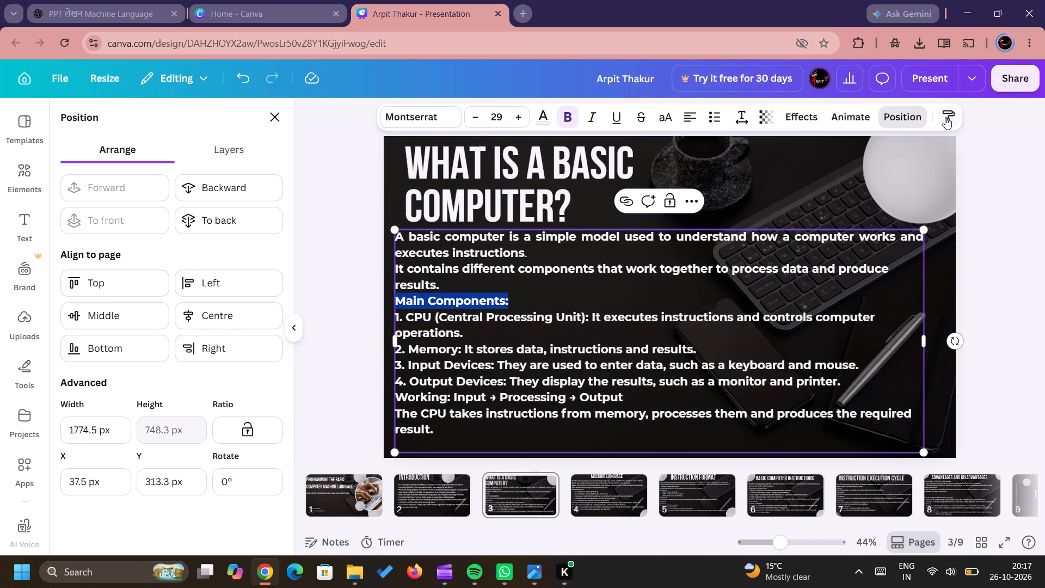
{"action": "left_click", "coordinate": [947, 117]}
{"action": "left_click", "coordinate": [947, 117]}
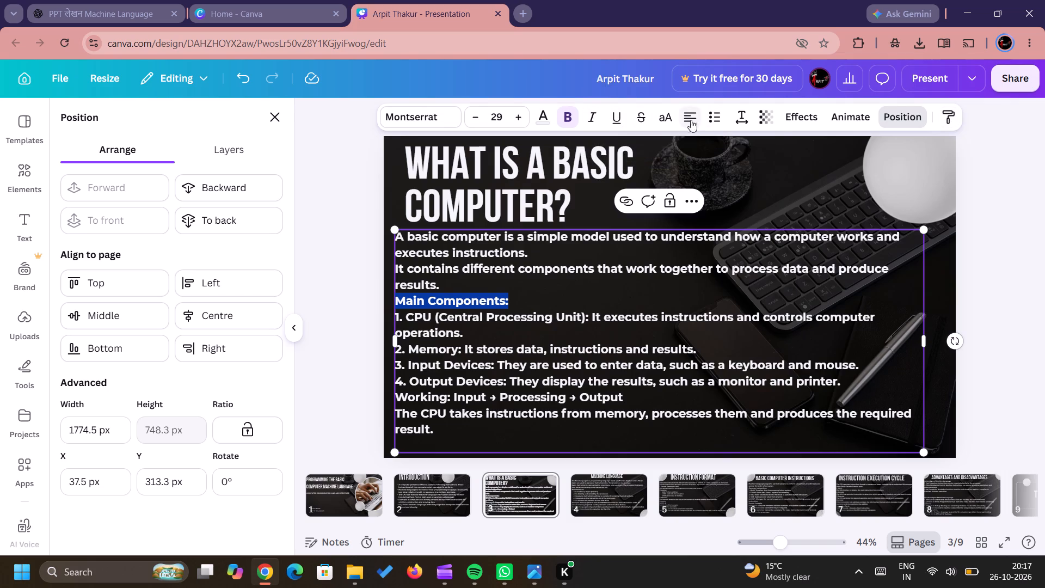
Apply the Echo text effect to the body text on the "What is a Basic Computer?" page 3.
{"action": "left_click", "coordinate": [747, 123]}
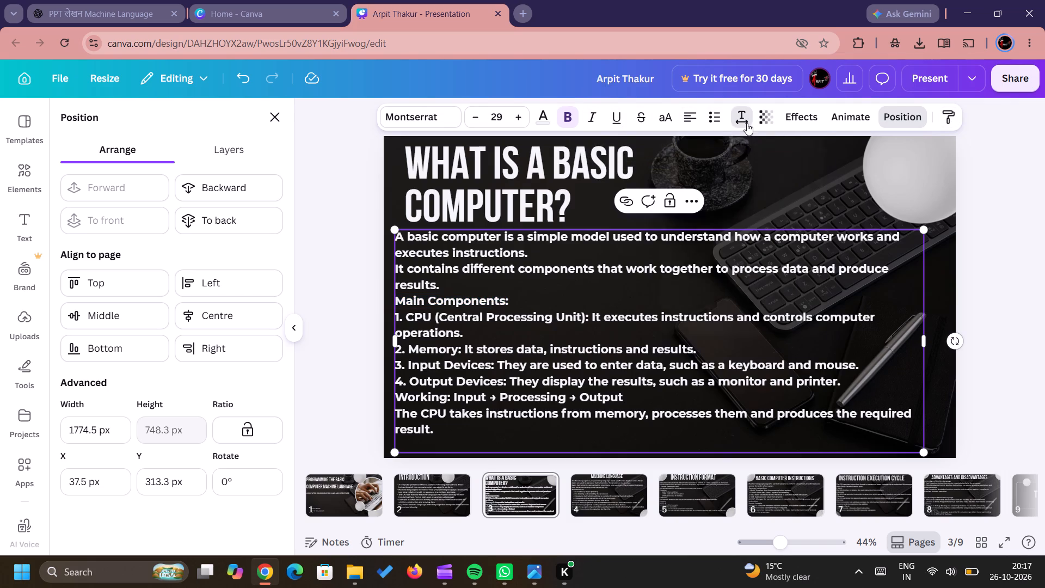
{"action": "left_click", "coordinate": [810, 118]}
{"action": "left_click", "coordinate": [250, 177]}
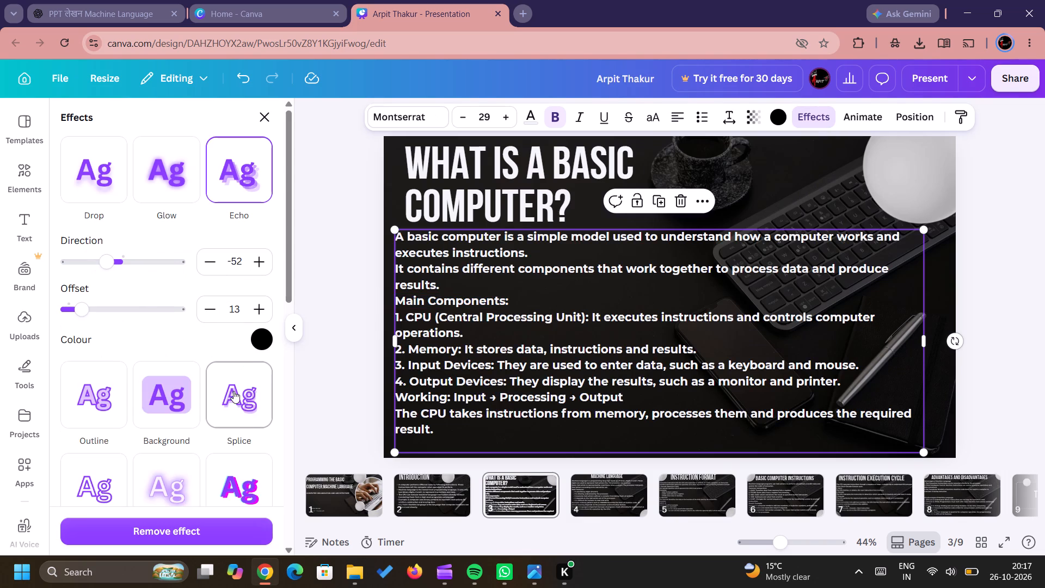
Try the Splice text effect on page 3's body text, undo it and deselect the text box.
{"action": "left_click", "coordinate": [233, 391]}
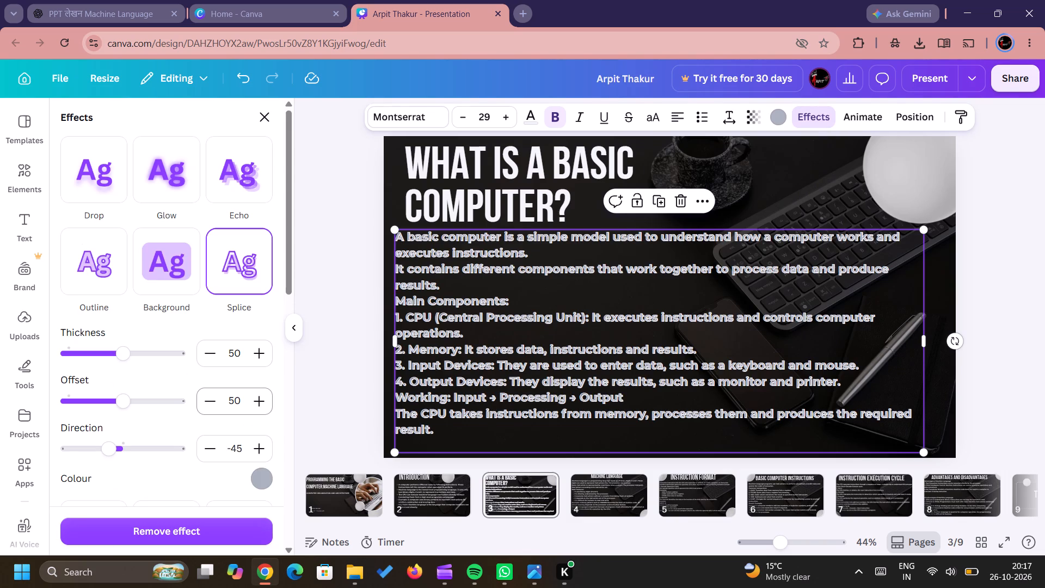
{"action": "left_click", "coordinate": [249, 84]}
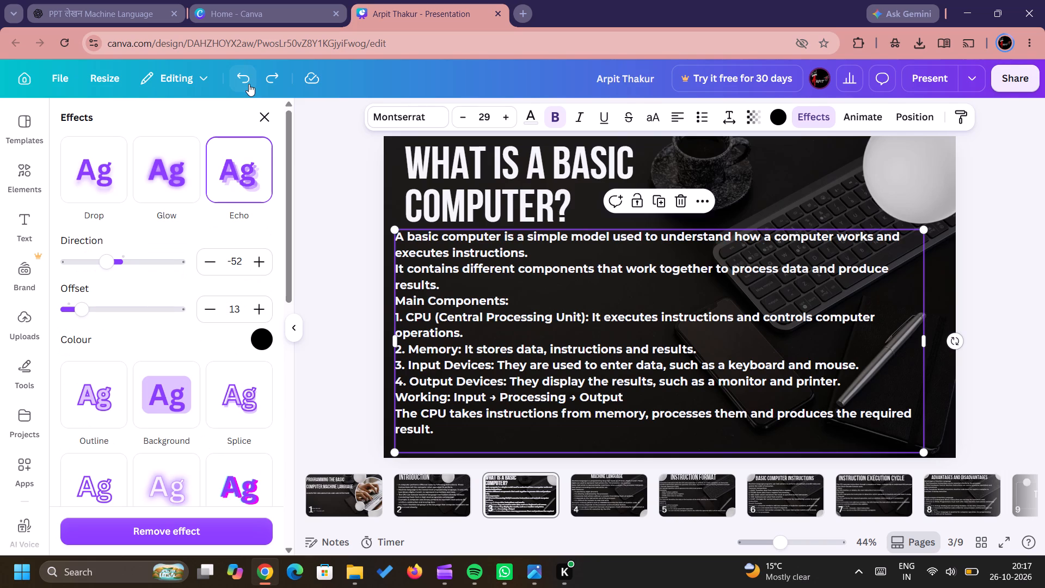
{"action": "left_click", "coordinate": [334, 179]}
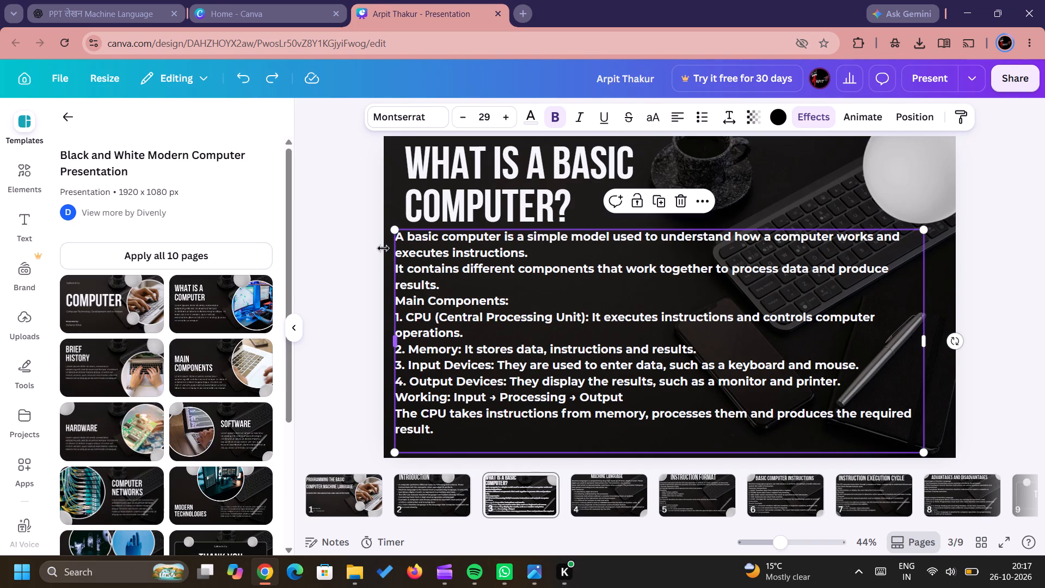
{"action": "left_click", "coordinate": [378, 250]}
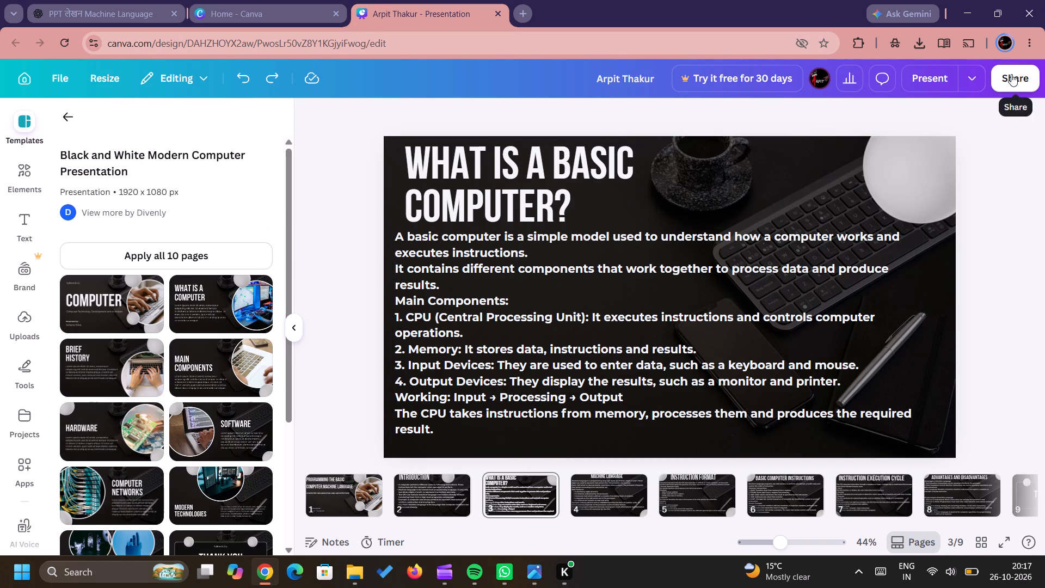
Present the design full screen, review the slides from page 1 through page 8 and leave the presentation view.
{"action": "left_click", "coordinate": [1011, 74]}
{"action": "left_click", "coordinate": [935, 78]}
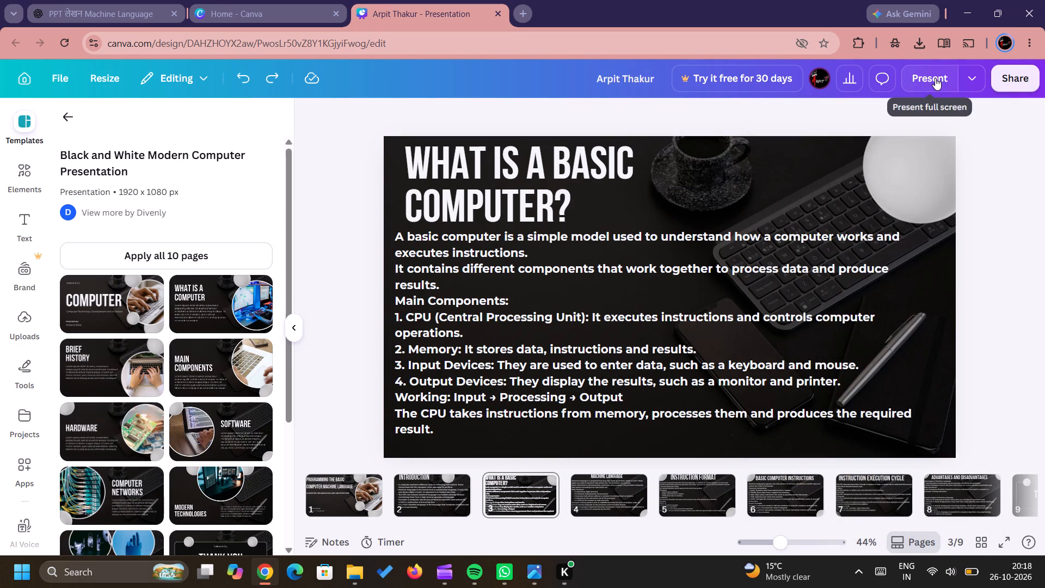
{"action": "left_click", "coordinate": [935, 78]}
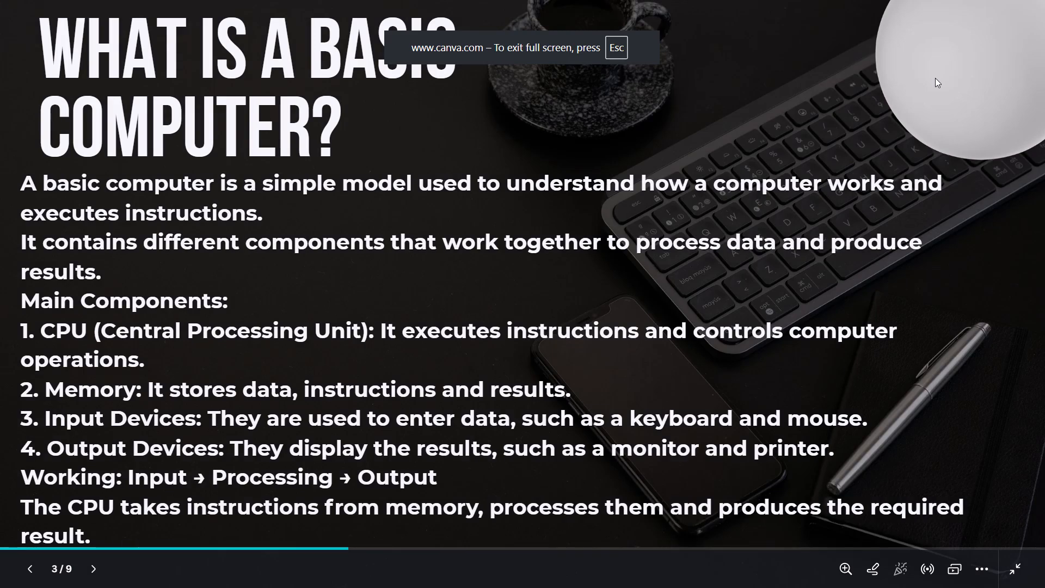
{"action": "key", "text": "Left"}
{"action": "key", "text": "Left"}
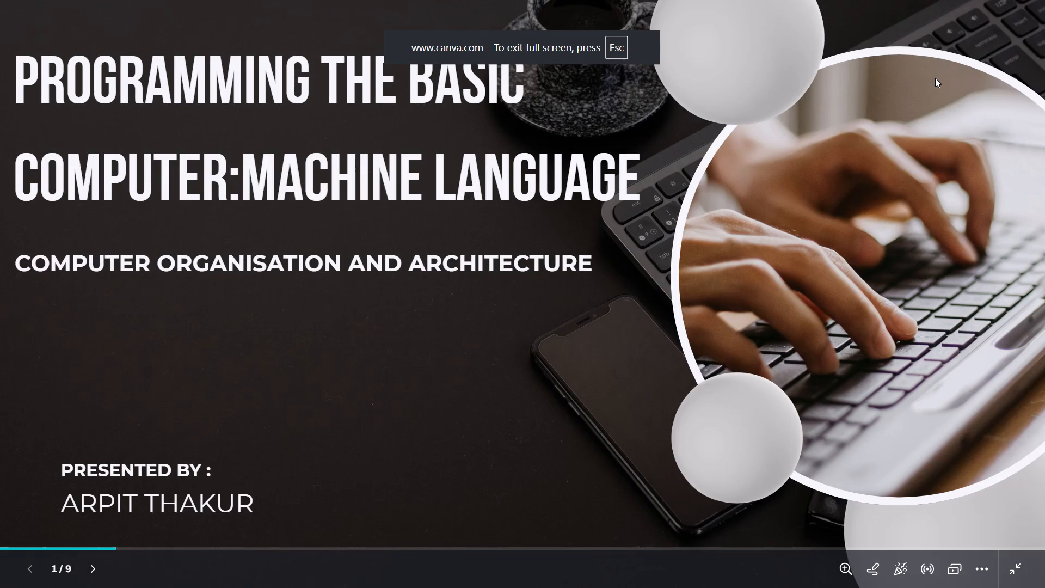
{"action": "key", "text": "Right"}
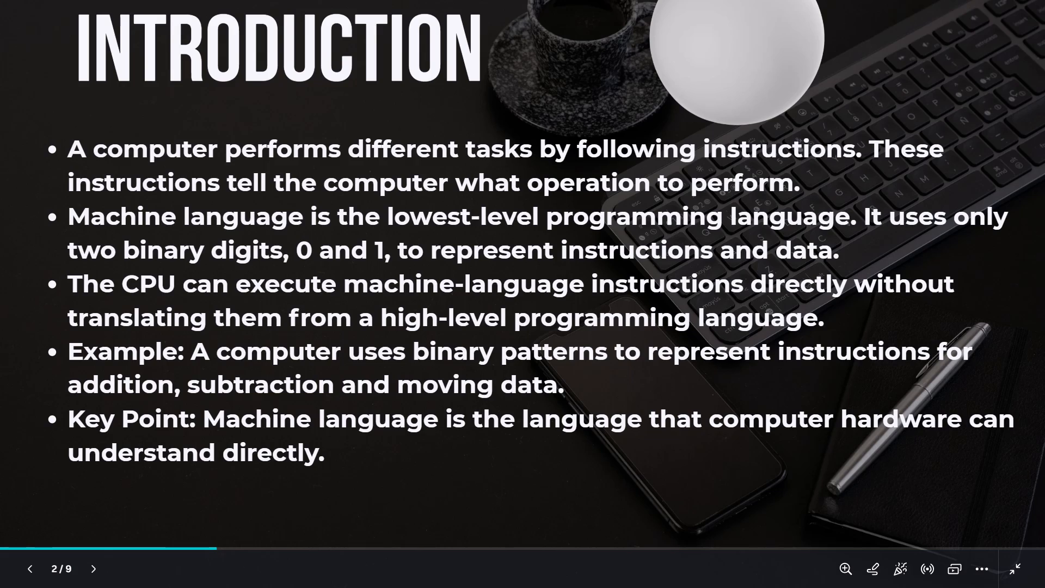
{"action": "key", "text": "Right"}
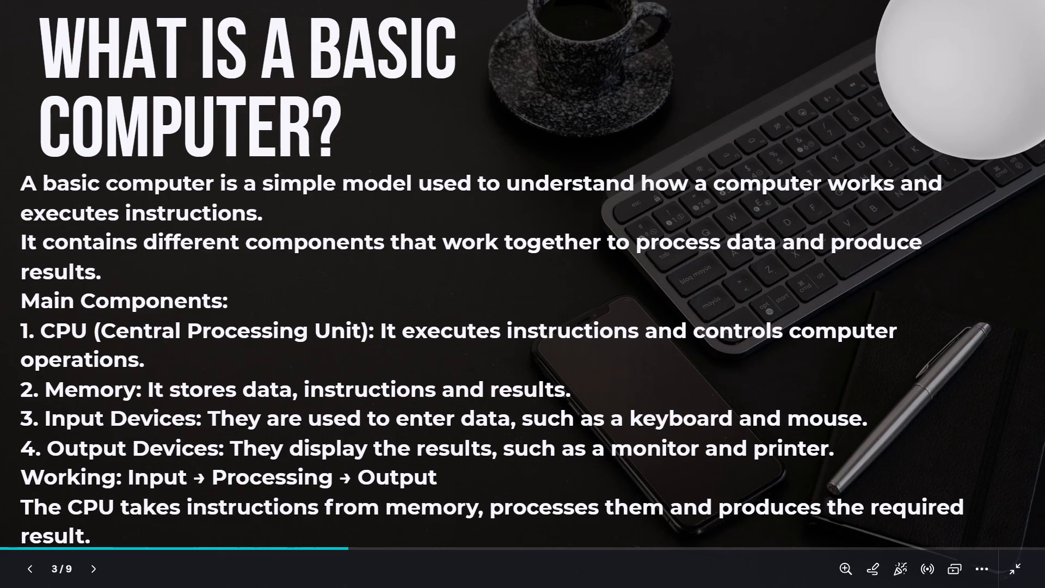
{"action": "key", "text": "Right"}
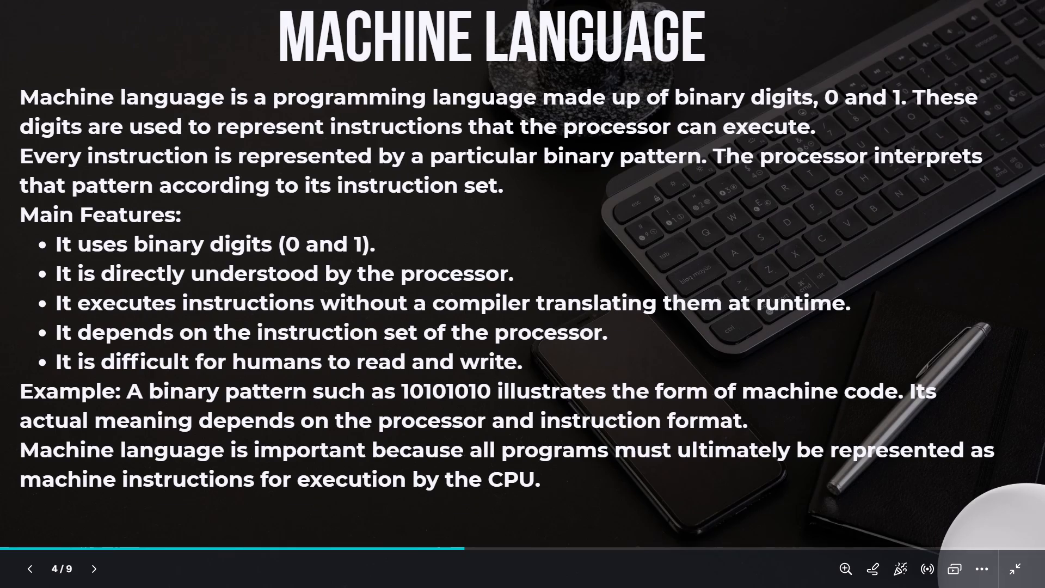
{"action": "key", "text": "Right"}
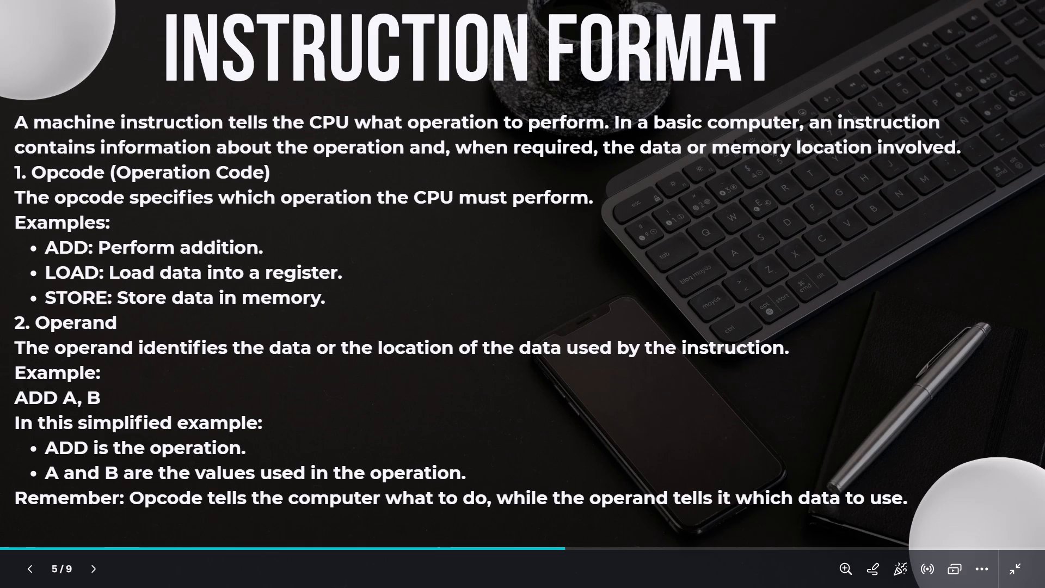
{"action": "key", "text": "Right"}
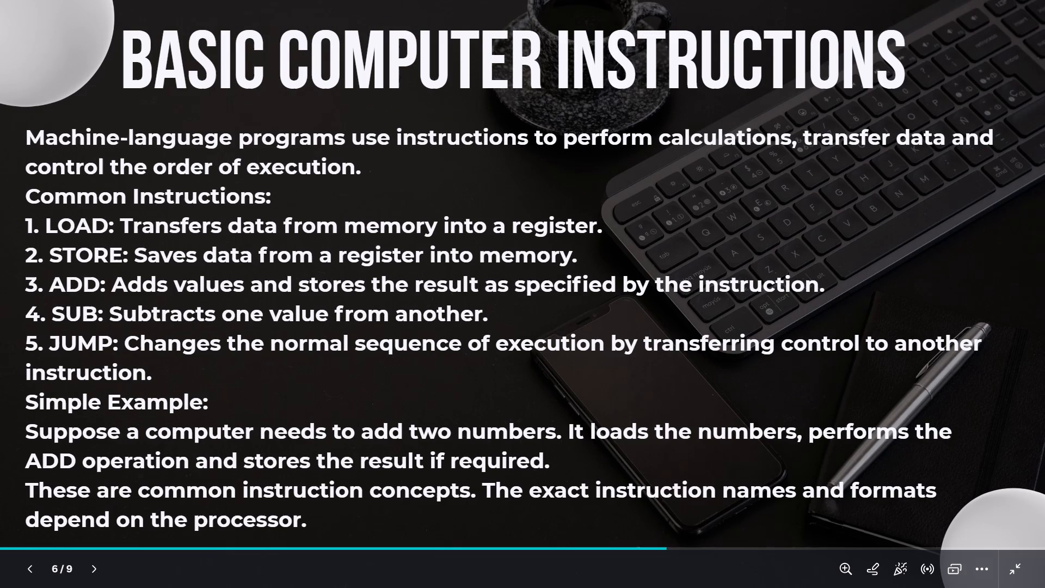
{"action": "key", "text": "Right"}
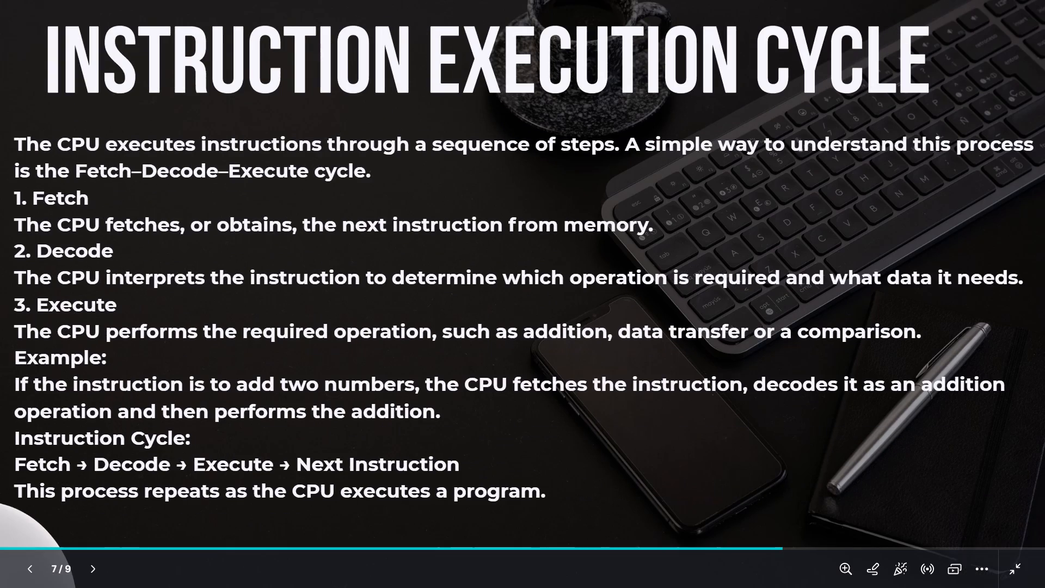
{"action": "key", "text": "Right"}
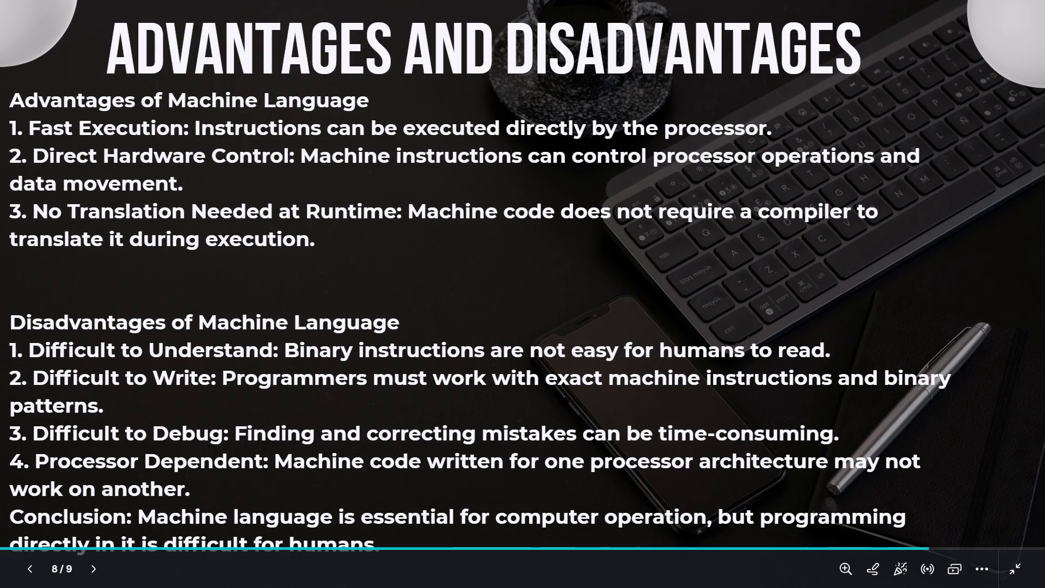
{"action": "key", "text": "Escape"}
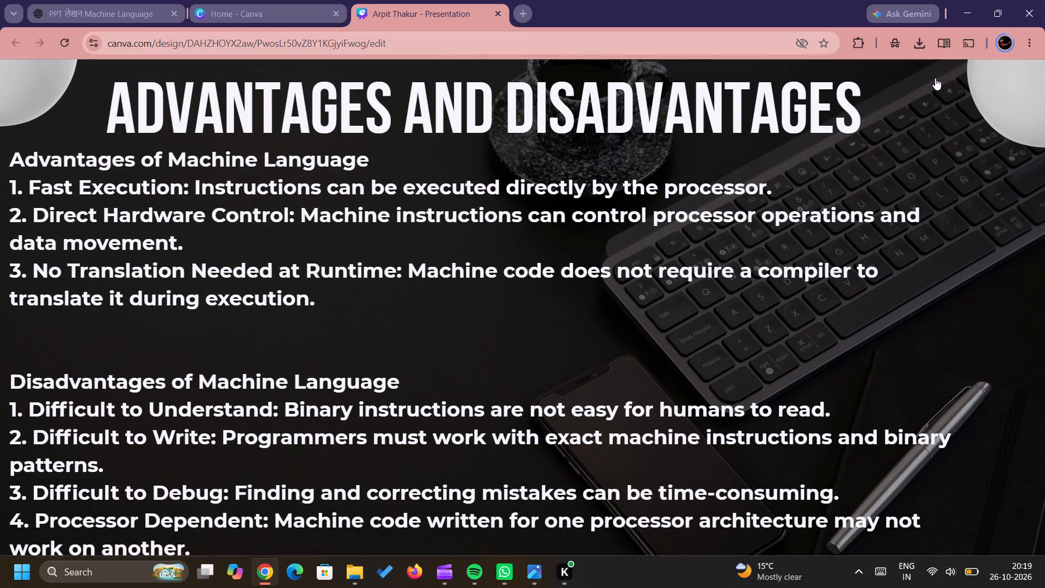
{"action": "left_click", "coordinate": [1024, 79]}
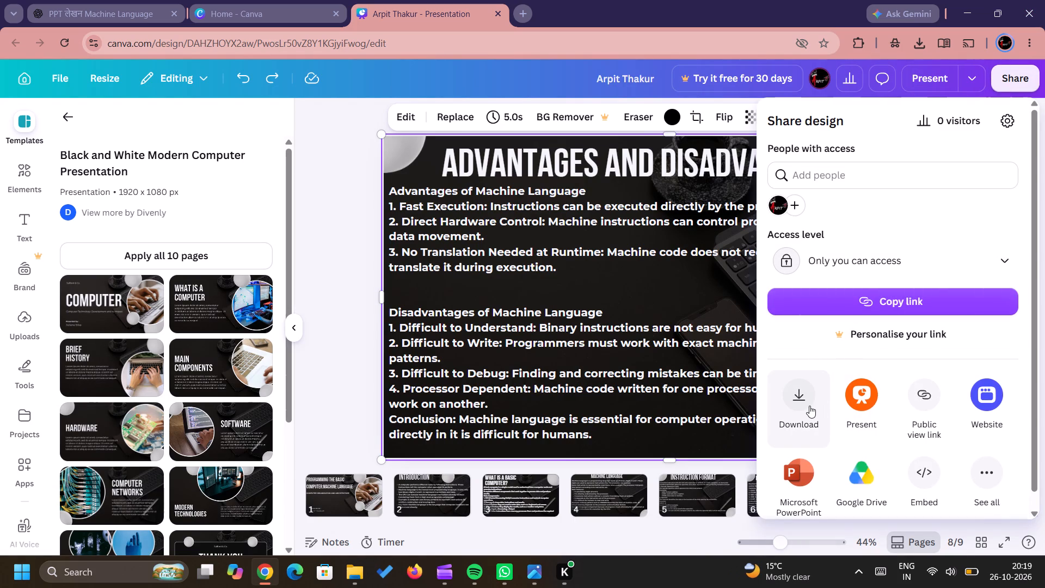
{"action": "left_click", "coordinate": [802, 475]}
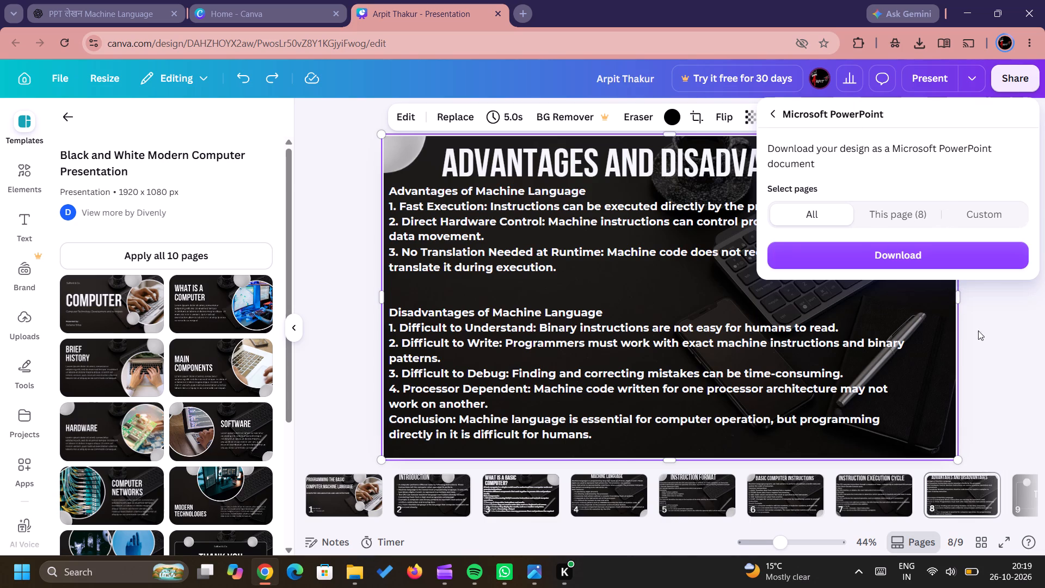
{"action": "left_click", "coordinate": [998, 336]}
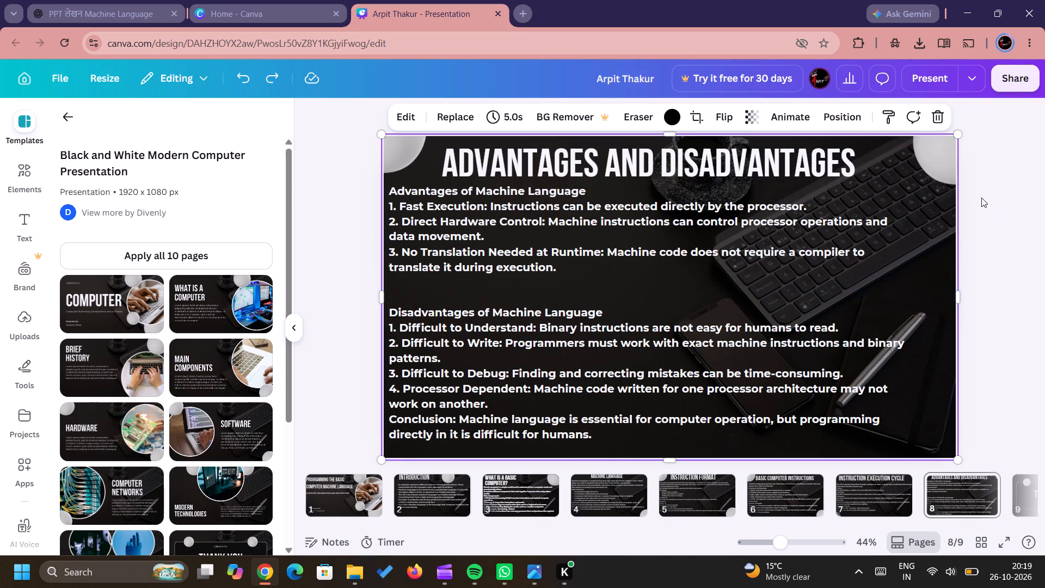
Download all pages of the presentation as a PPTX file.
{"action": "left_click", "coordinate": [1013, 76]}
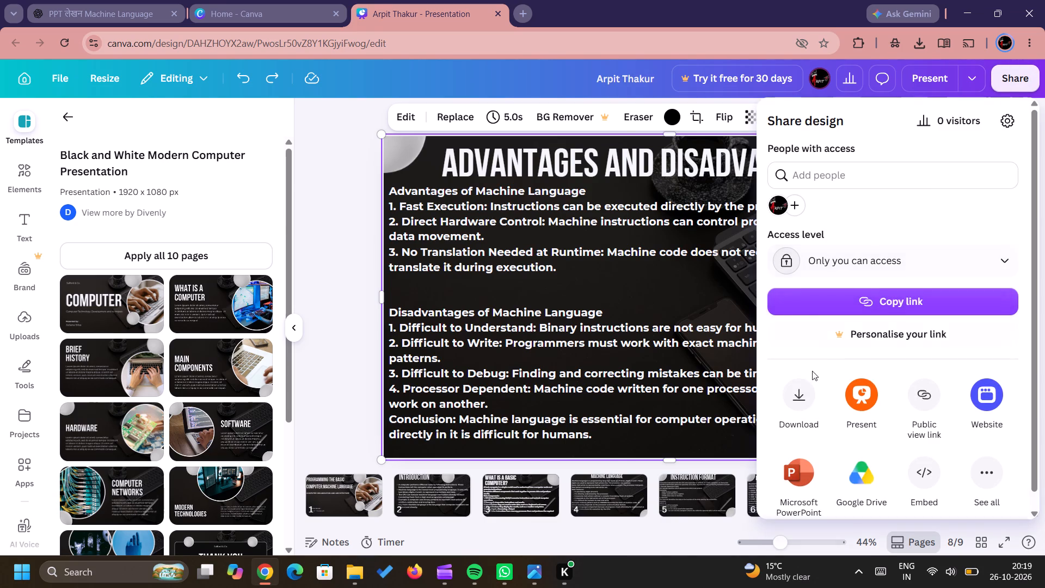
{"action": "left_click", "coordinate": [804, 388]}
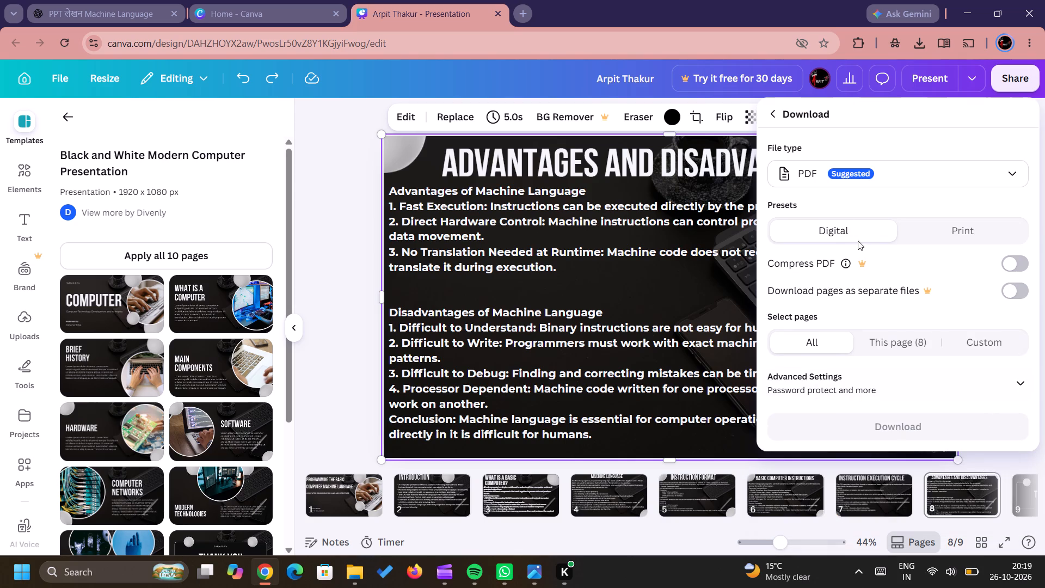
{"action": "left_click", "coordinate": [876, 173]}
{"action": "left_click", "coordinate": [838, 264]}
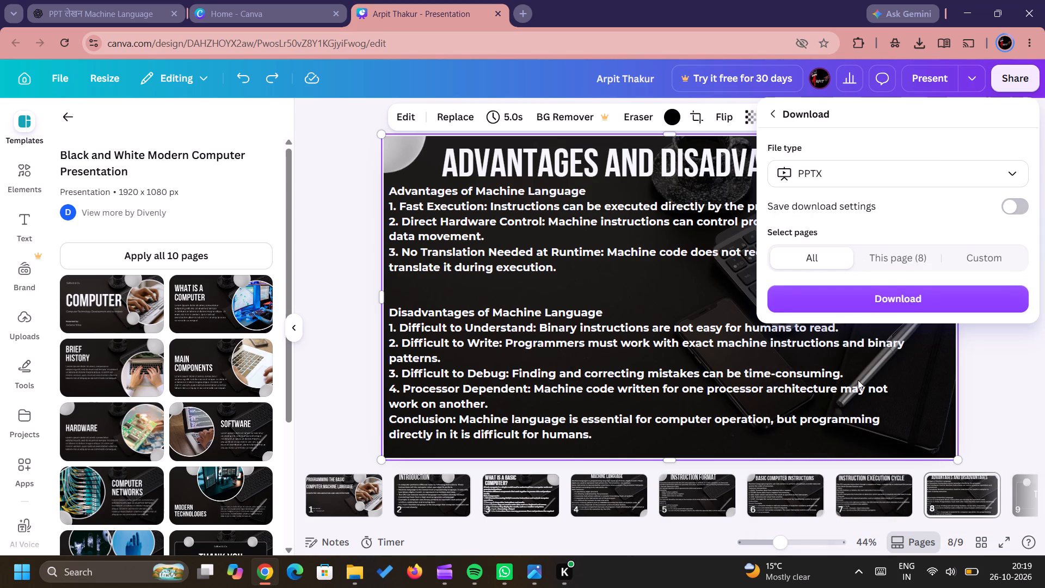
{"action": "left_click", "coordinate": [922, 260]}
{"action": "left_click", "coordinate": [961, 262]}
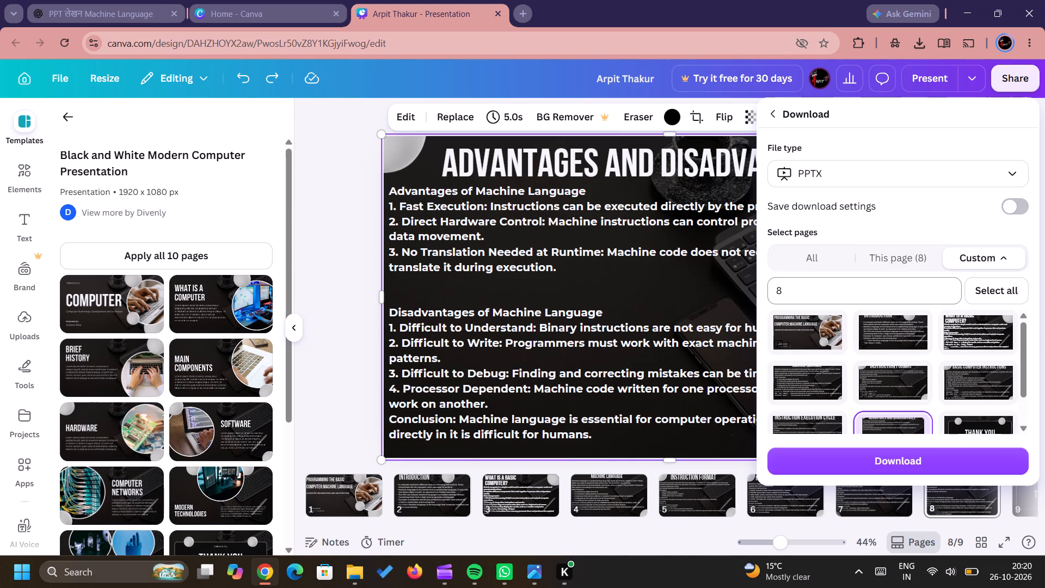
{"action": "left_click", "coordinate": [810, 260]}
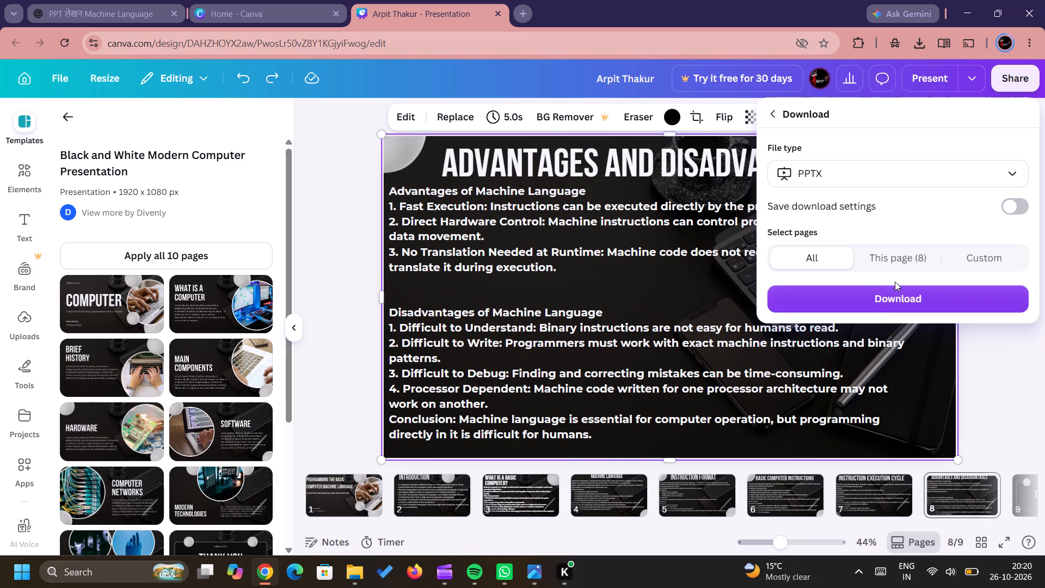
{"action": "left_click", "coordinate": [887, 297]}
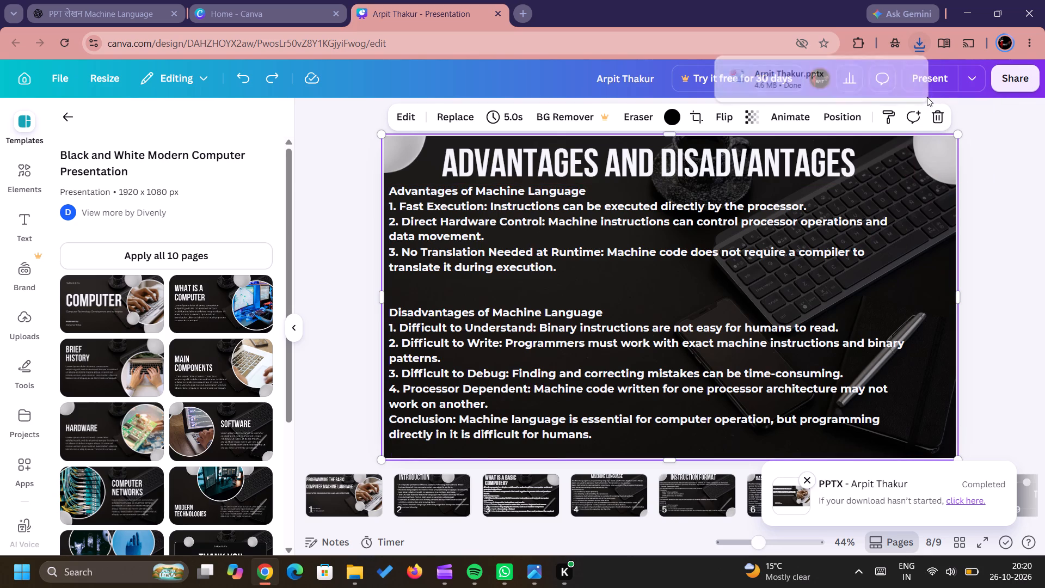
Open the downloaded PPTX file.
{"action": "left_click", "coordinate": [906, 78]}
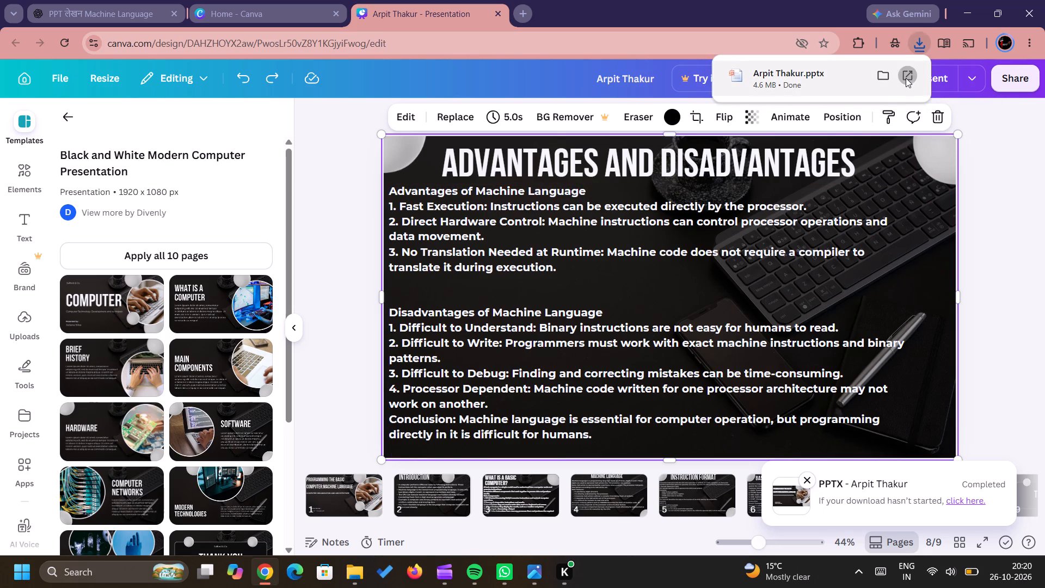
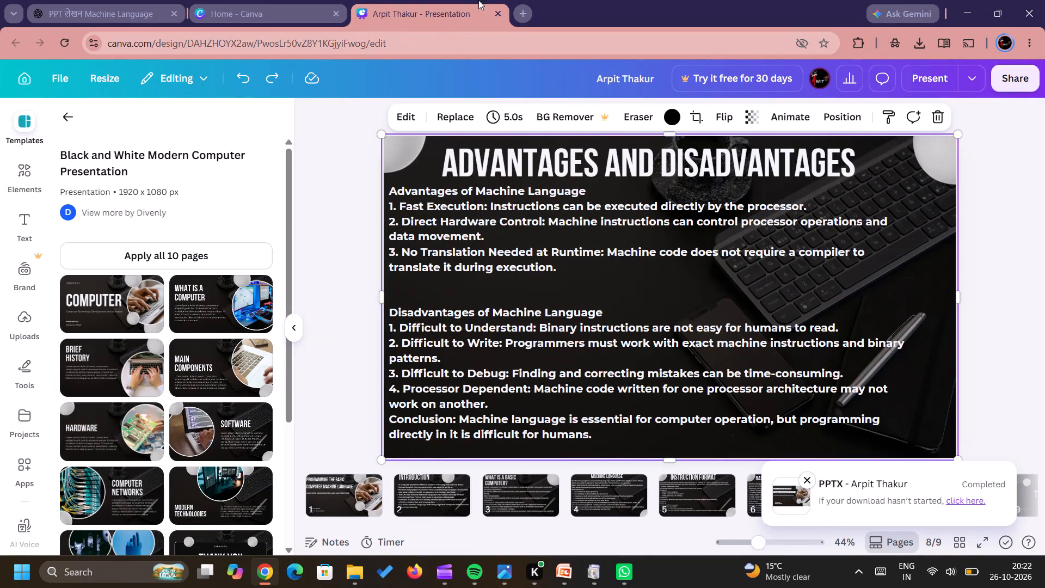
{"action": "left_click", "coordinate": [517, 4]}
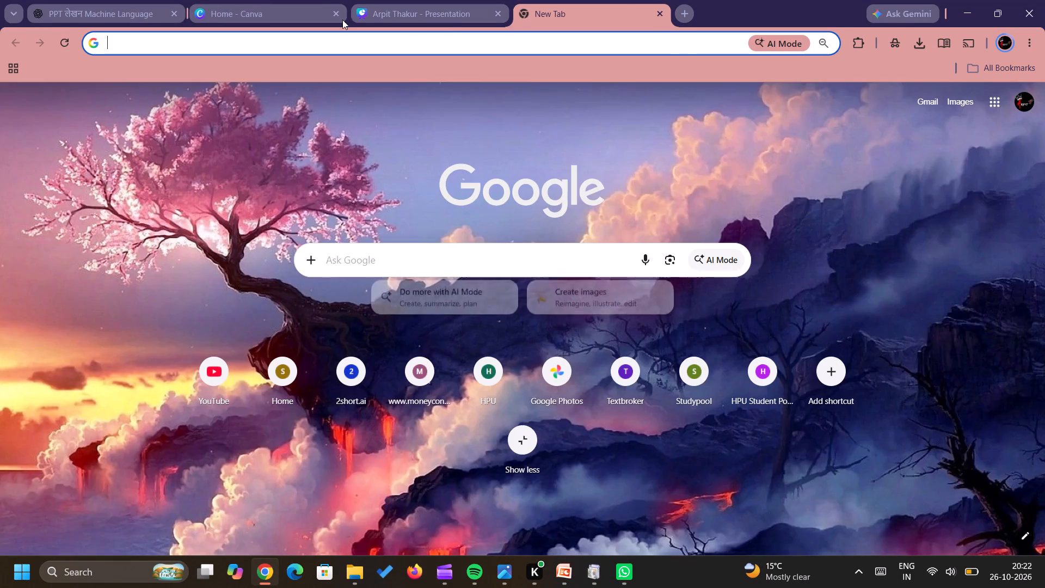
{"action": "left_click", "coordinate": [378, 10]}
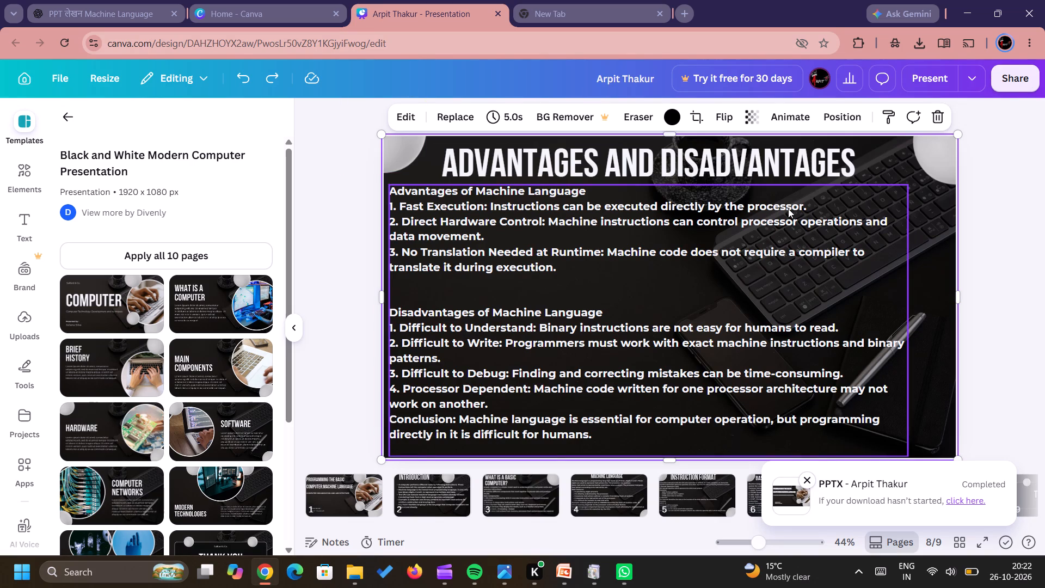
Switch to File Explorer and show the Downloads folder containing the downloaded presentation.
{"action": "left_click", "coordinate": [365, 572]}
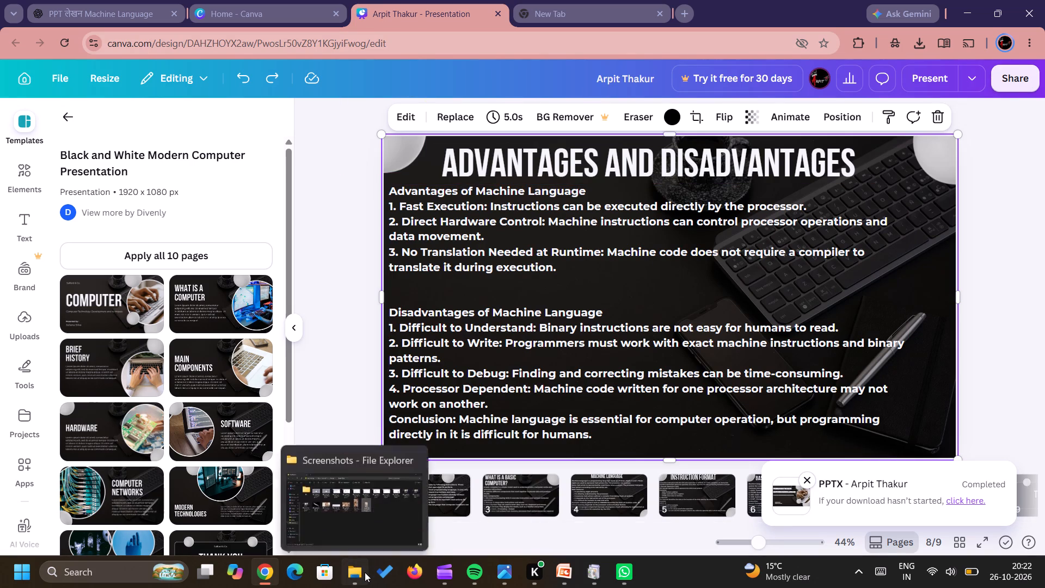
{"action": "left_click", "coordinate": [66, 339]}
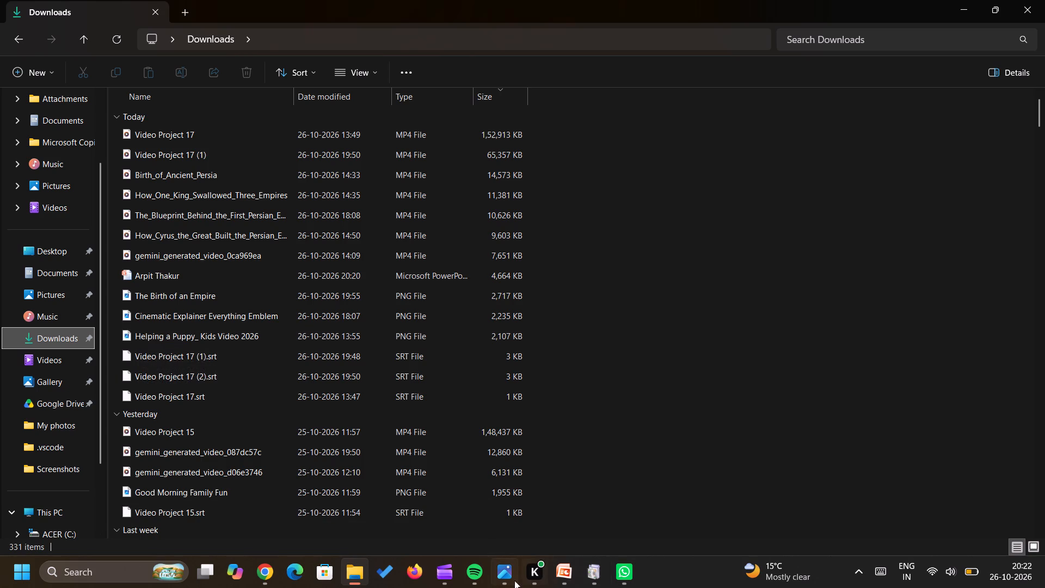
Switch to the Microsoft Office Professional 2007 setup, cancel it without entering a product key, and close its window.
{"action": "left_click", "coordinate": [593, 571]}
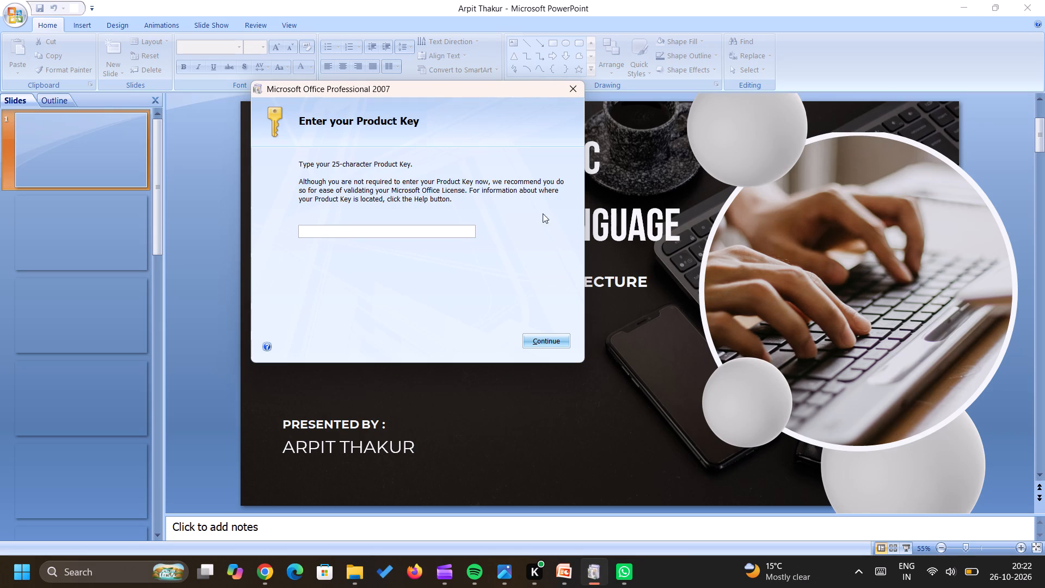
{"action": "left_click", "coordinate": [576, 89]}
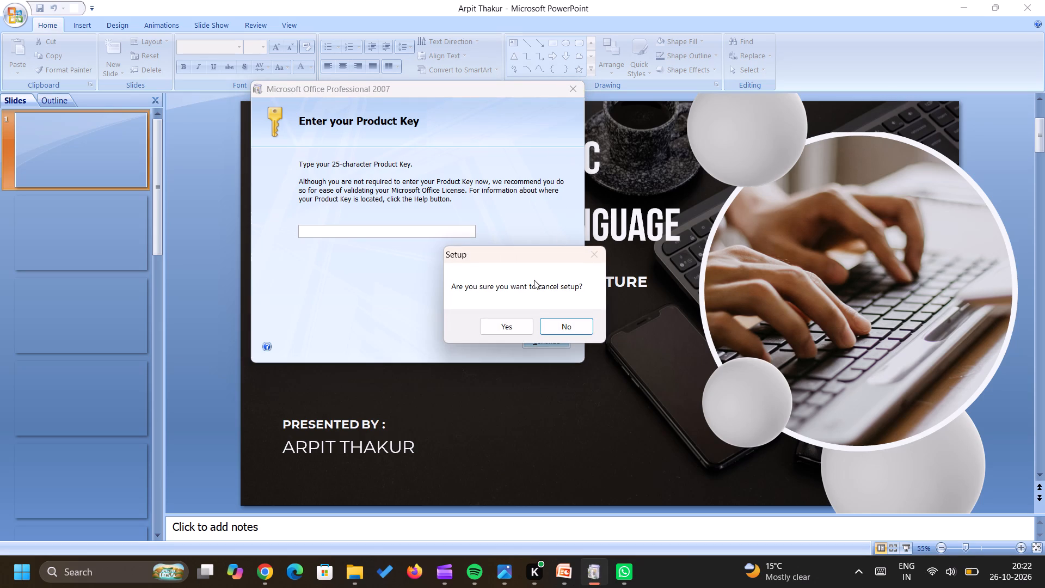
{"action": "left_click", "coordinate": [545, 318]}
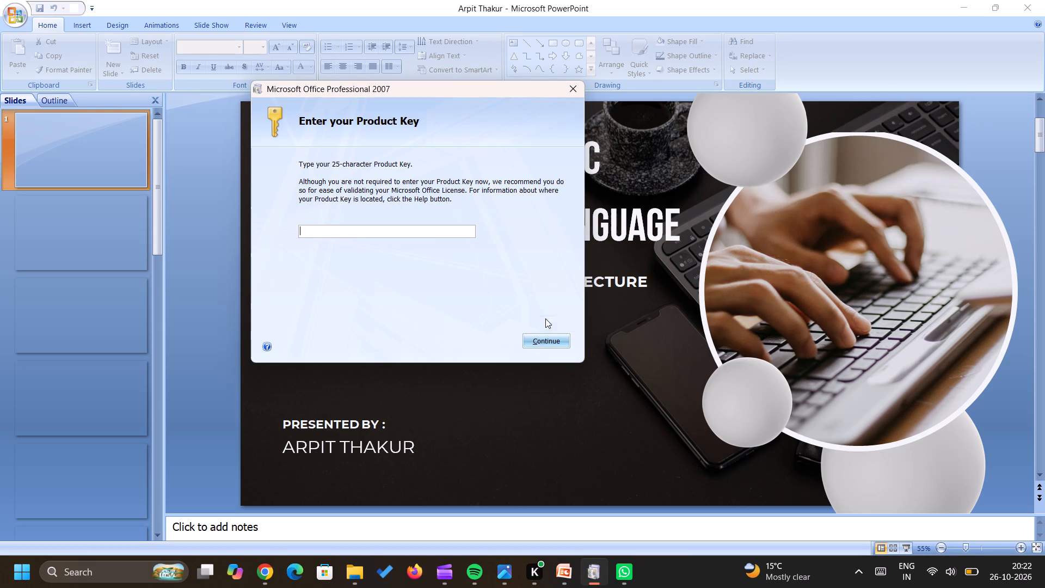
{"action": "left_click", "coordinate": [575, 83]}
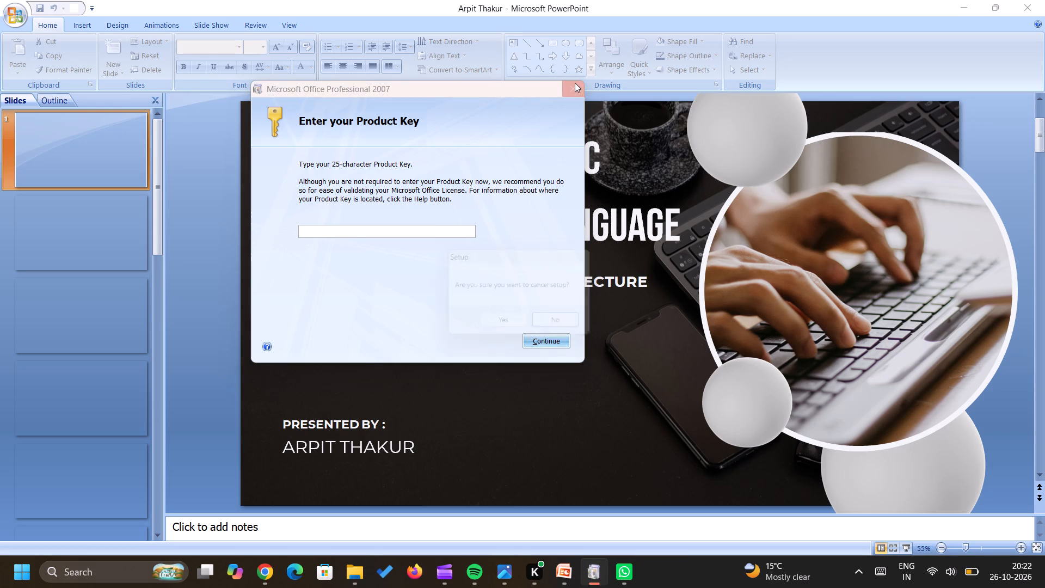
{"action": "left_click", "coordinate": [500, 329]}
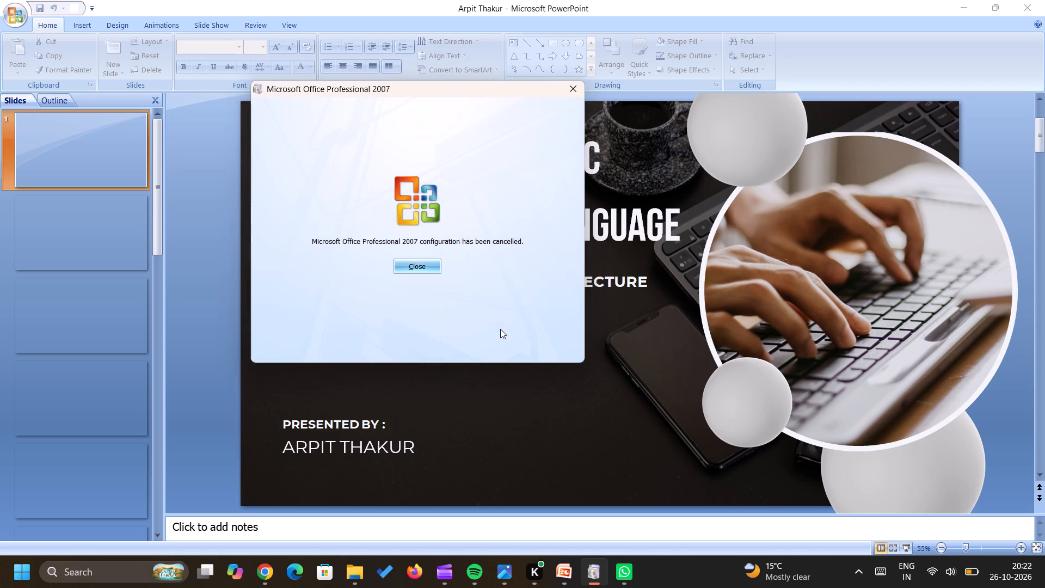
{"action": "left_click", "coordinate": [573, 91]}
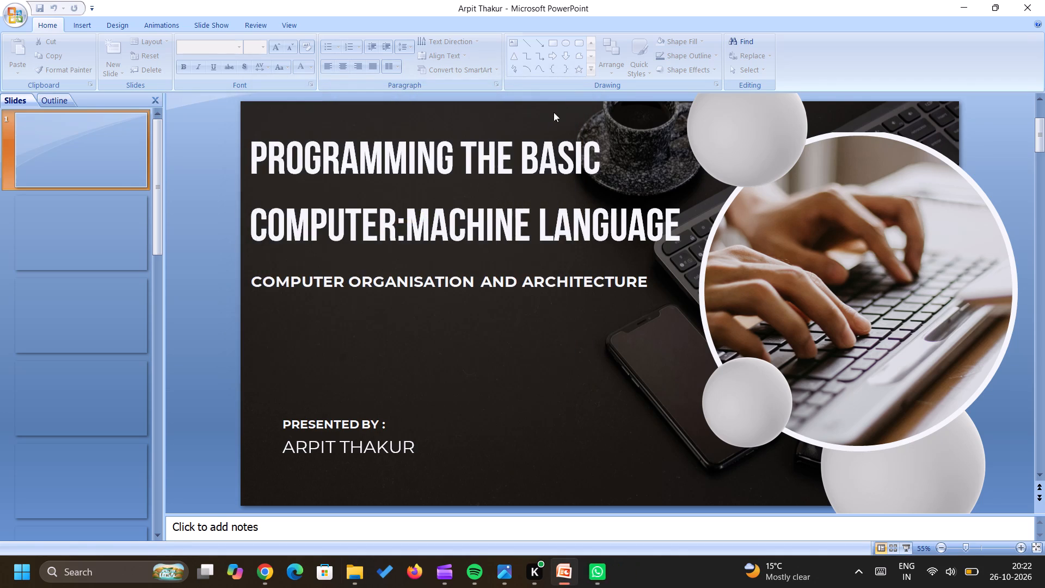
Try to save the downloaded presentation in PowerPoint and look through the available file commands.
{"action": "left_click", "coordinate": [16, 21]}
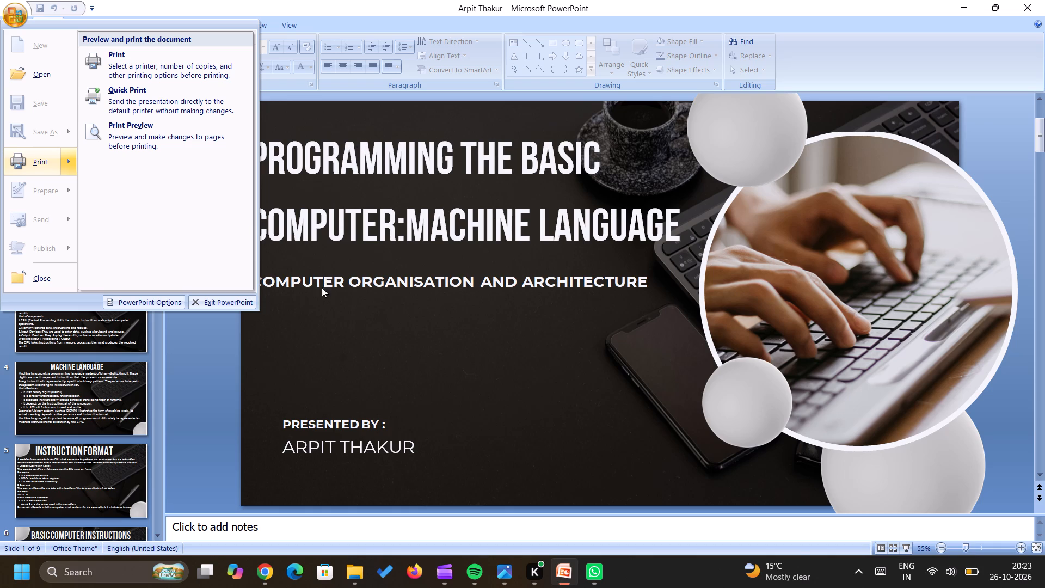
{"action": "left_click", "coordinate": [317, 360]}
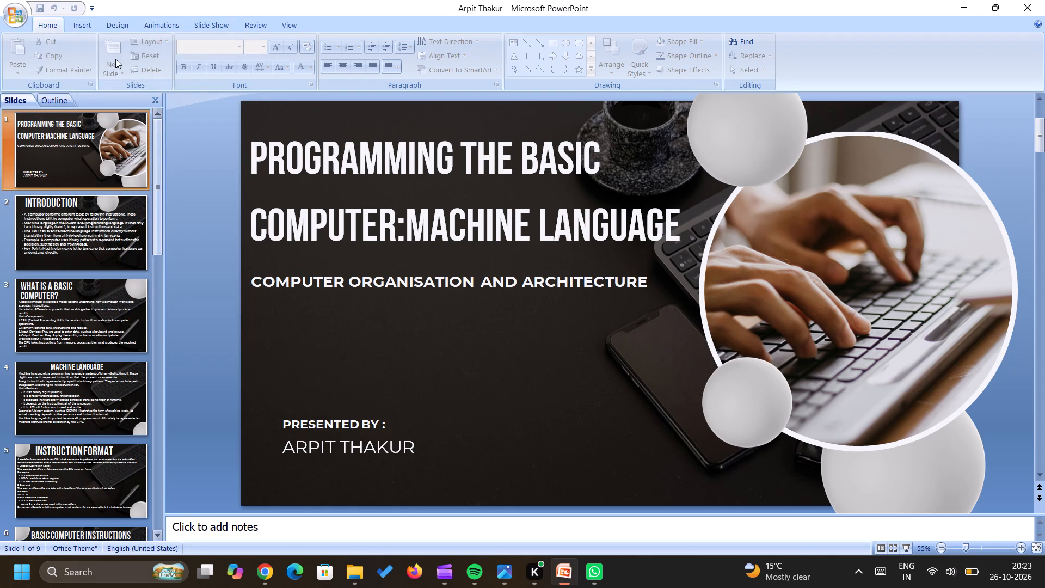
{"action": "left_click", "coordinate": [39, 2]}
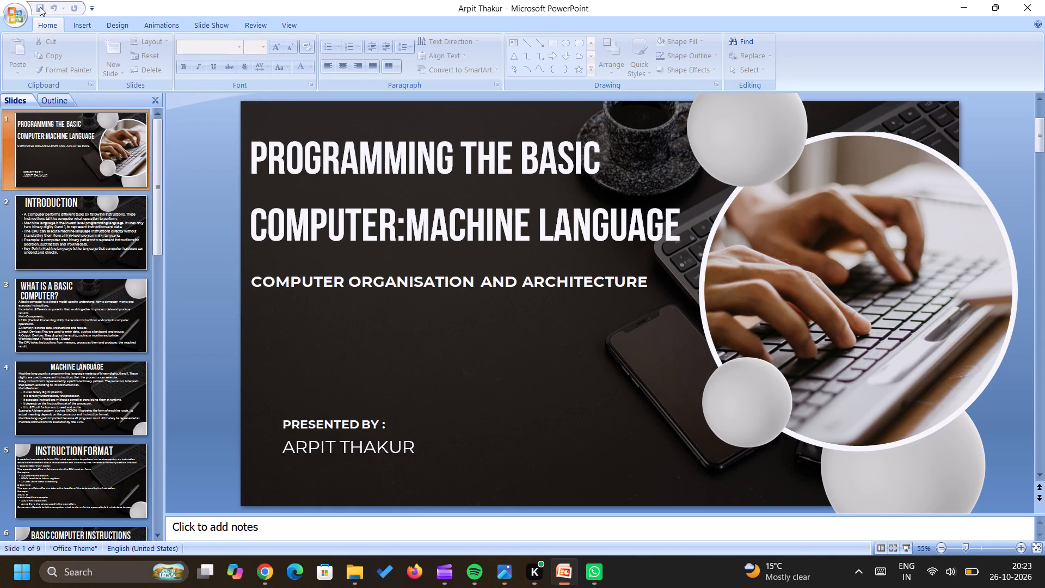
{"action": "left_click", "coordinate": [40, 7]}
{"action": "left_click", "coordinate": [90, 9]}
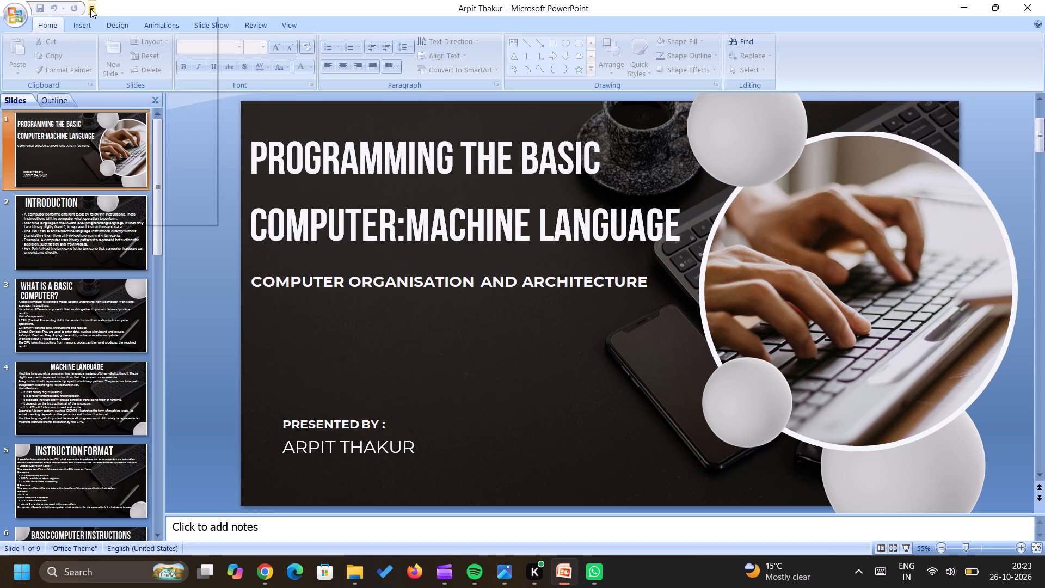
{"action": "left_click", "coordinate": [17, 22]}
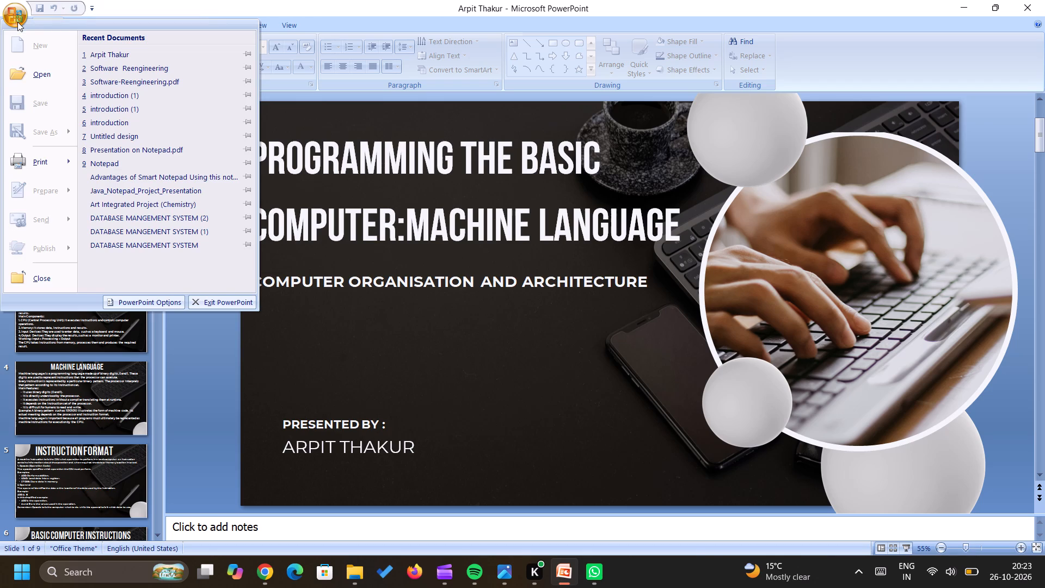
Print all slides of the presentation in color using the OneNote (Desktop) printer.
{"action": "left_click", "coordinate": [57, 166]}
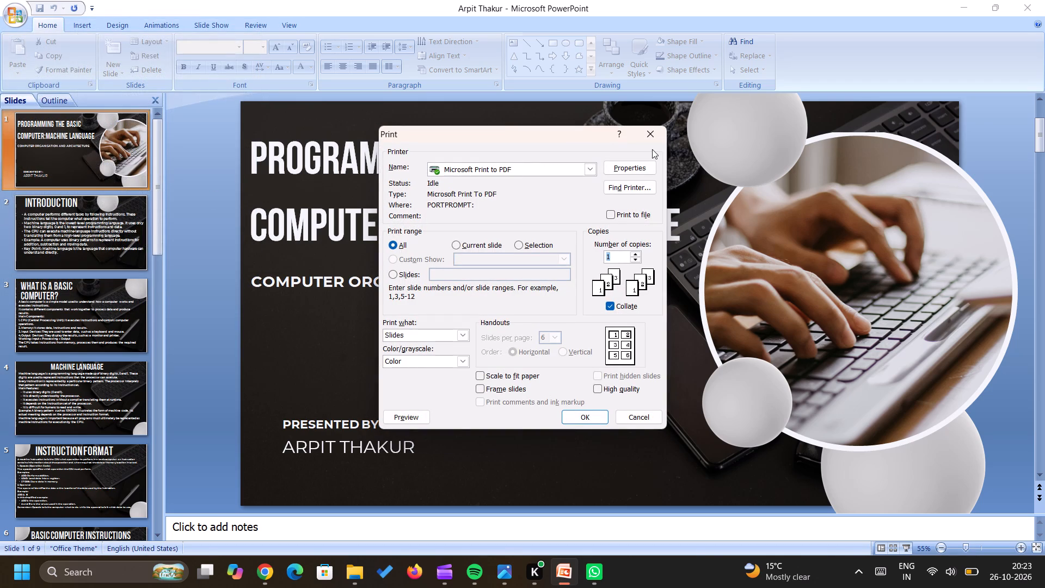
{"action": "left_click", "coordinate": [589, 169]}
{"action": "left_click", "coordinate": [548, 217]}
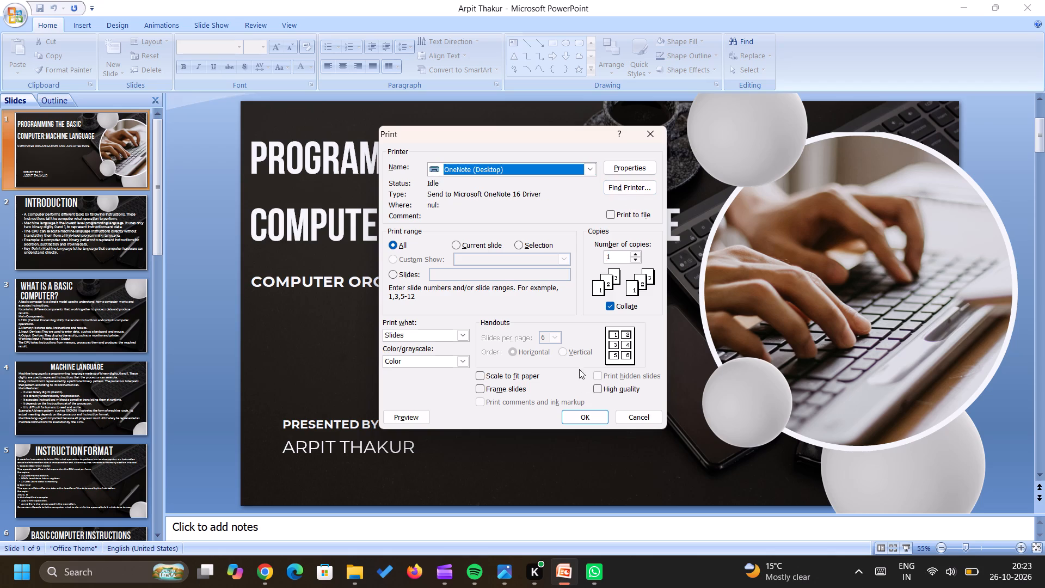
{"action": "left_click", "coordinate": [574, 421]}
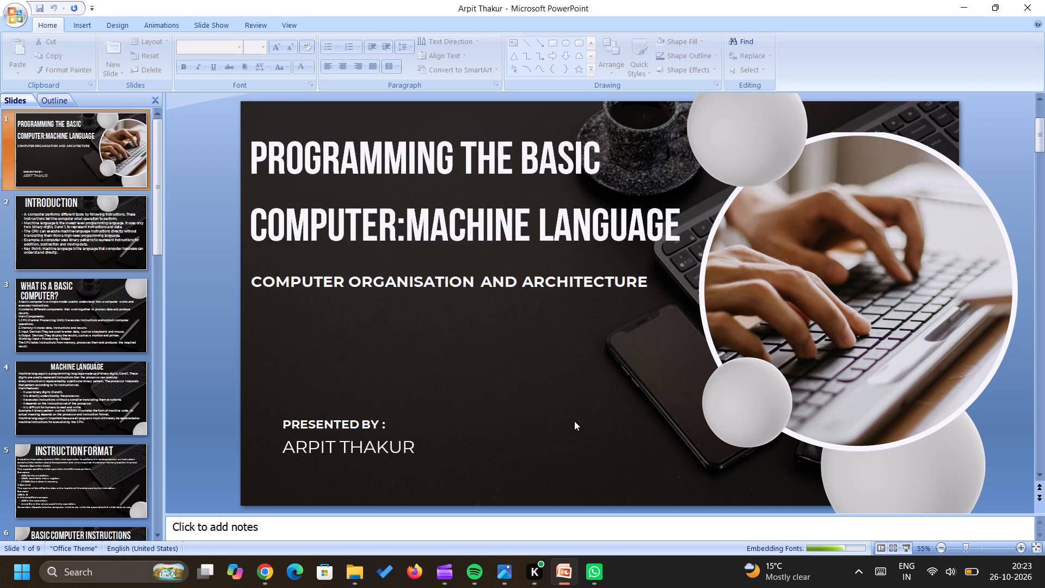
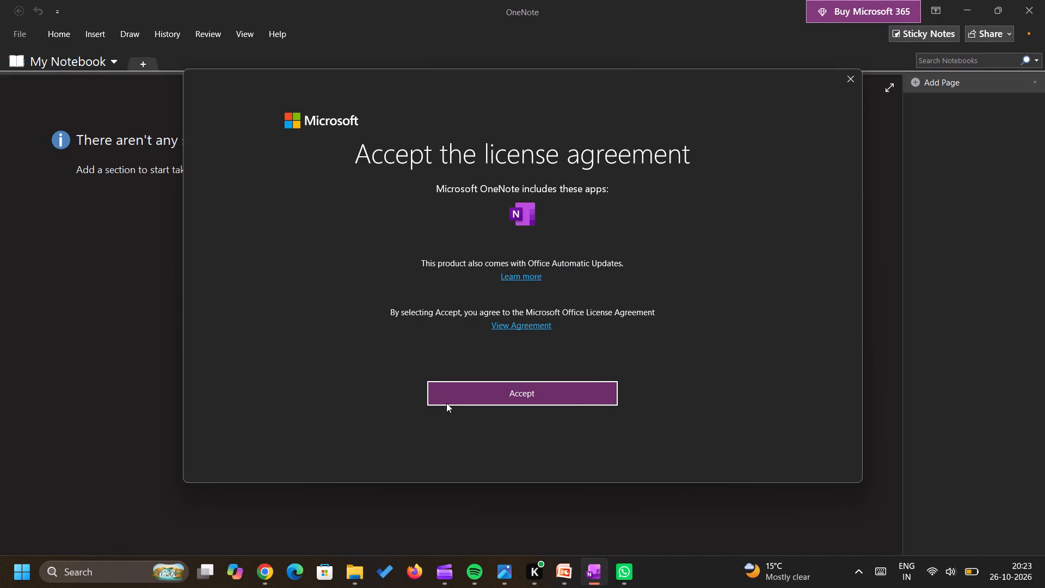
Switch to Chrome and bring up the machine language presentation open in the Canva editor.
{"action": "left_click", "coordinate": [273, 568]}
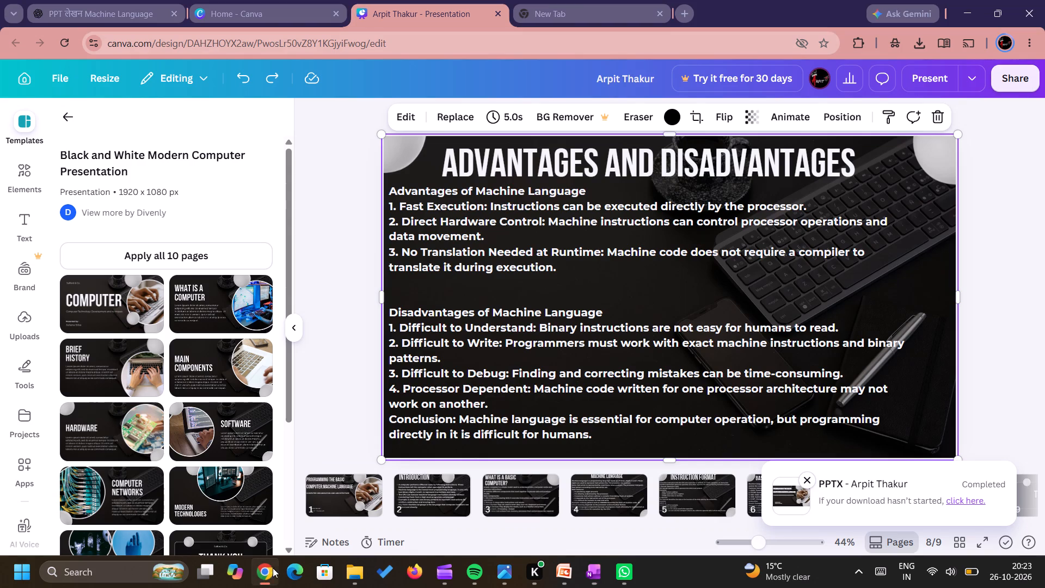
Open YouTube in a new tab and list the Shorts of the Explainer.Everything channel in YouTube Studio.
{"action": "left_click", "coordinate": [683, 11]}
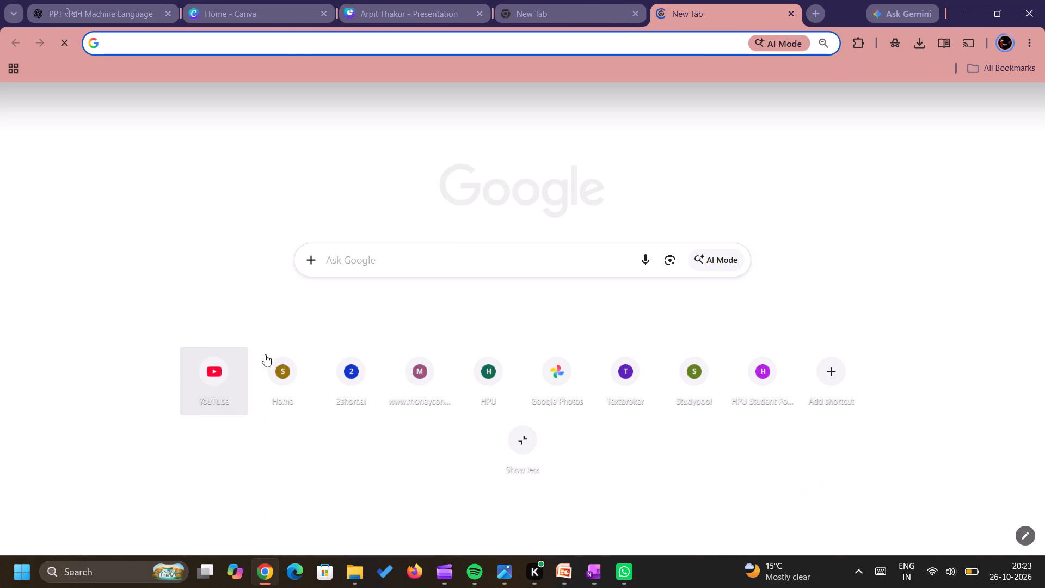
{"action": "left_click", "coordinate": [221, 379]}
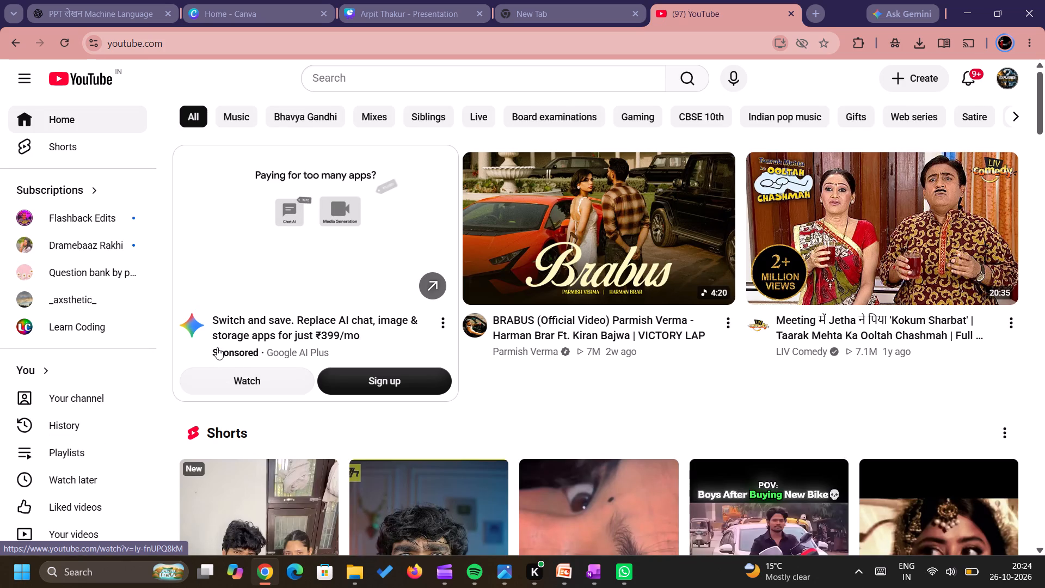
{"action": "left_click", "coordinate": [108, 540]}
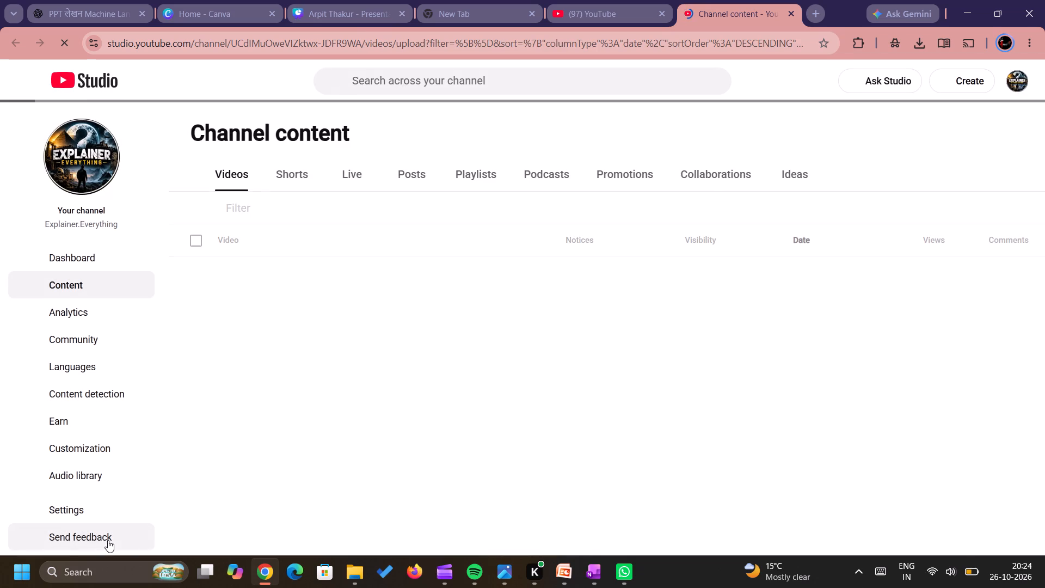
{"action": "left_click", "coordinate": [255, 183]}
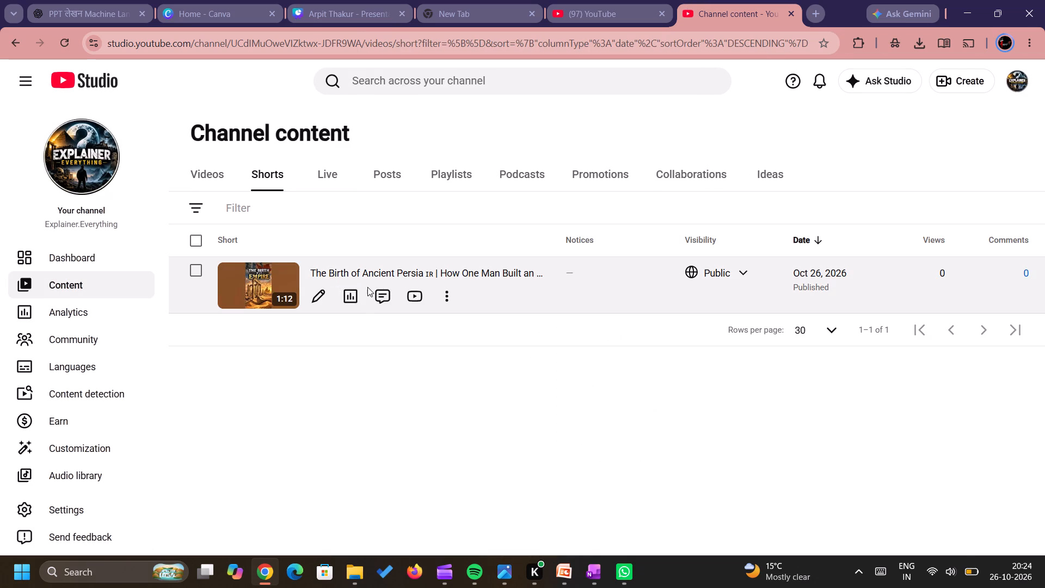
Examine the overview and reach analytics of the Short "The Birth of Ancient Persia" and return to the channel content.
{"action": "left_click", "coordinate": [356, 295]}
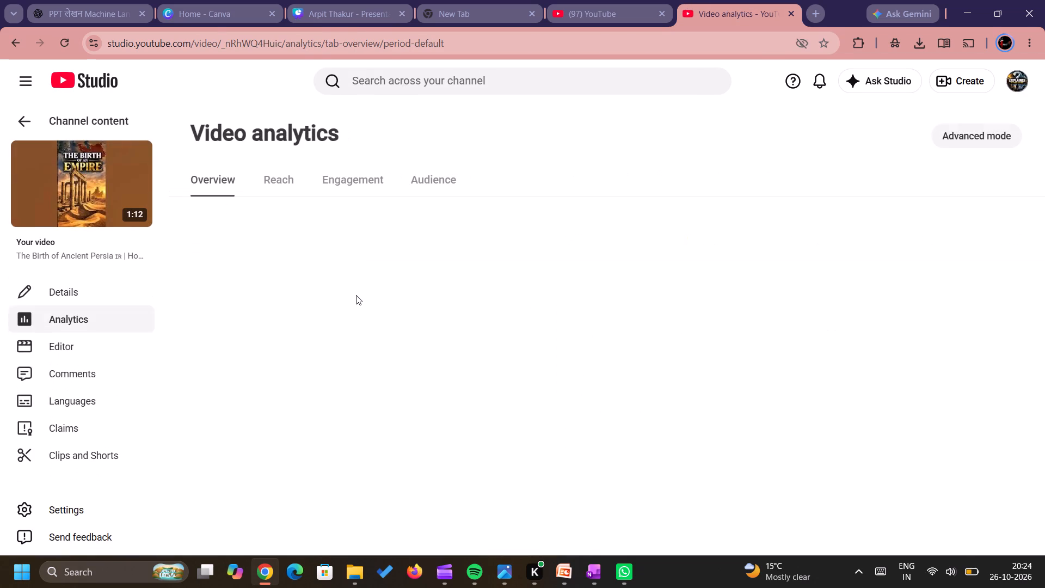
{"action": "left_click", "coordinate": [290, 186]}
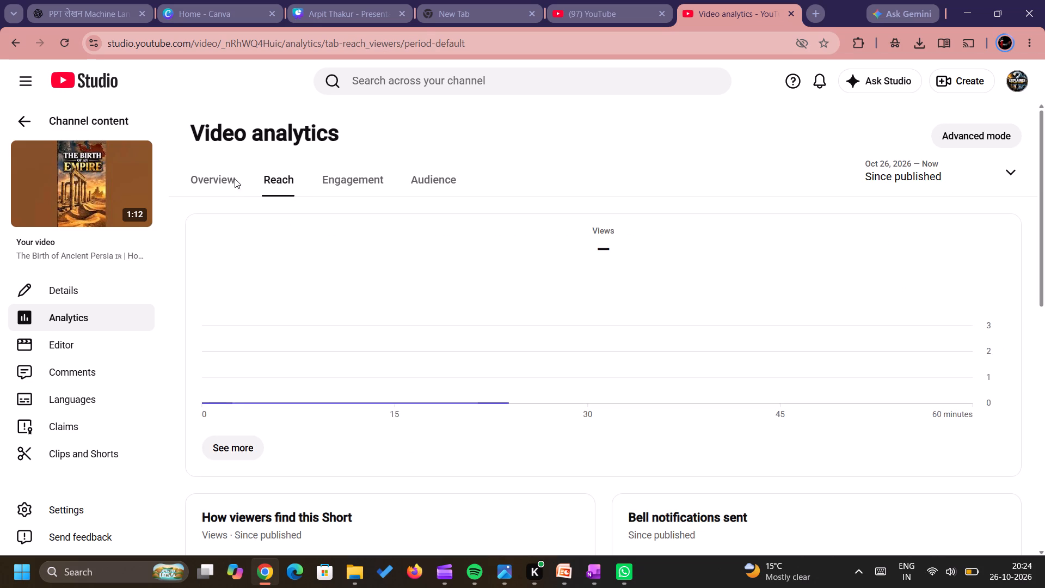
{"action": "left_click", "coordinate": [218, 184]}
{"action": "left_click", "coordinate": [364, 168]}
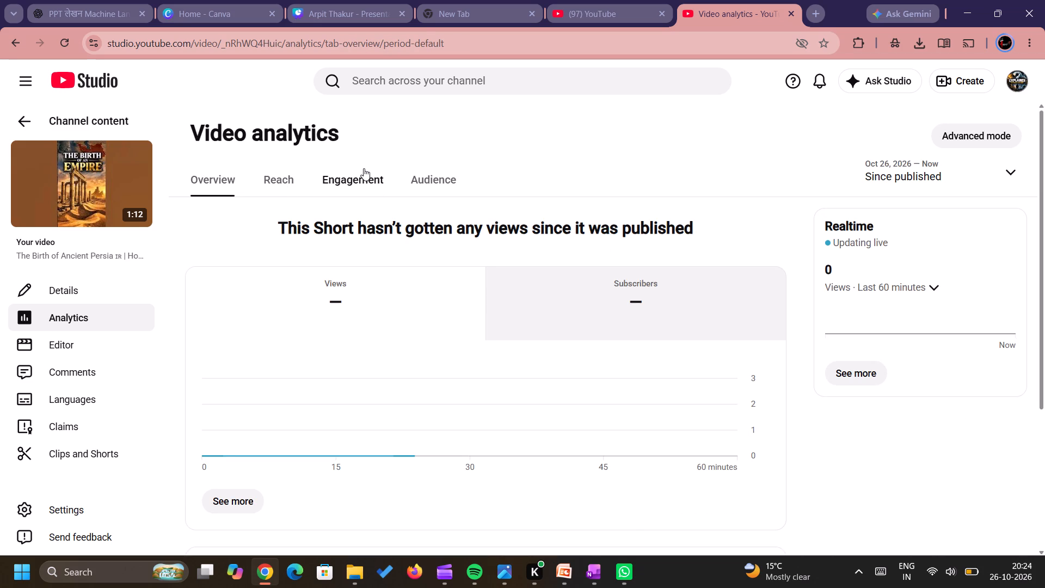
{"action": "left_click", "coordinate": [219, 188]}
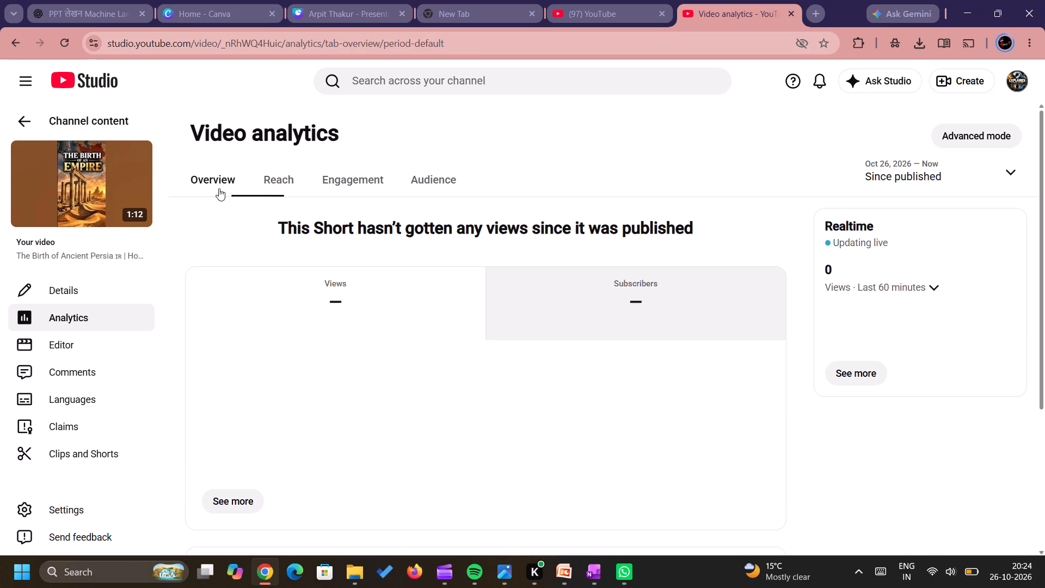
{"action": "left_click", "coordinate": [119, 122]}
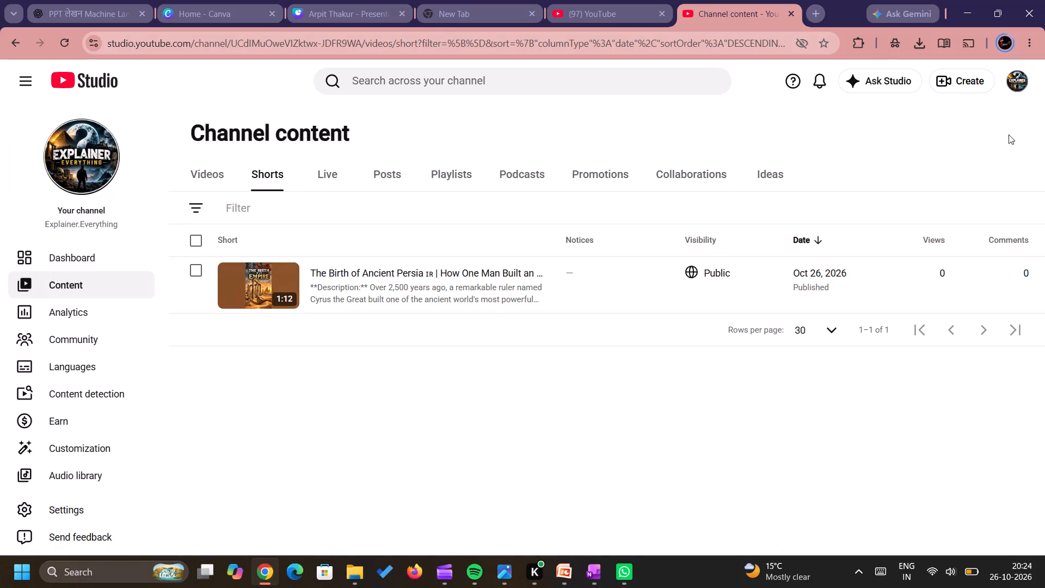
Switch YouTube Studio to the ItsUnbelievable channel and close the YouTube home page.
{"action": "left_click", "coordinate": [1018, 91]}
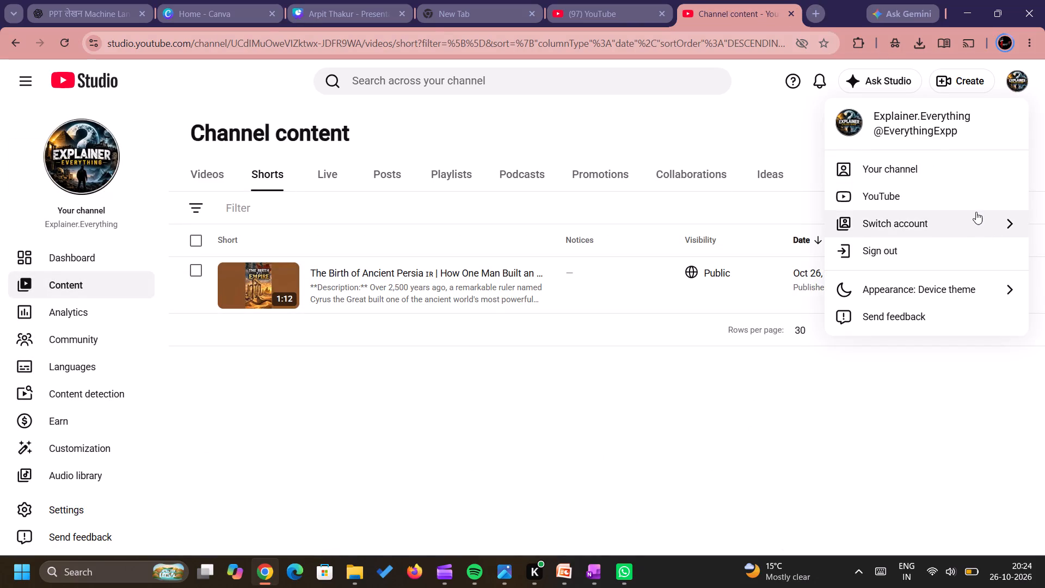
{"action": "left_click", "coordinate": [976, 212]}
{"action": "left_click", "coordinate": [932, 298]}
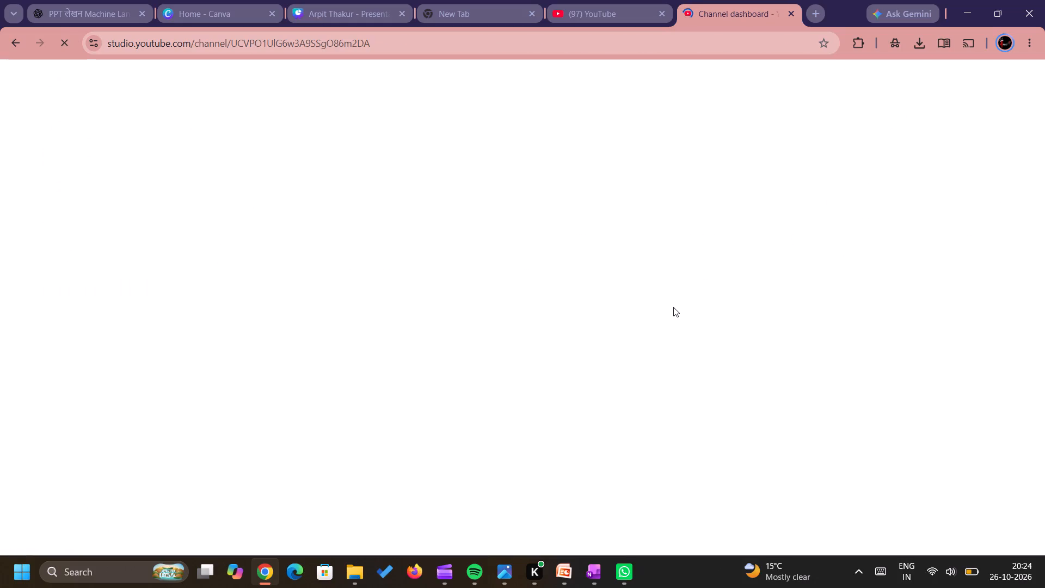
{"action": "left_click", "coordinate": [664, 12]}
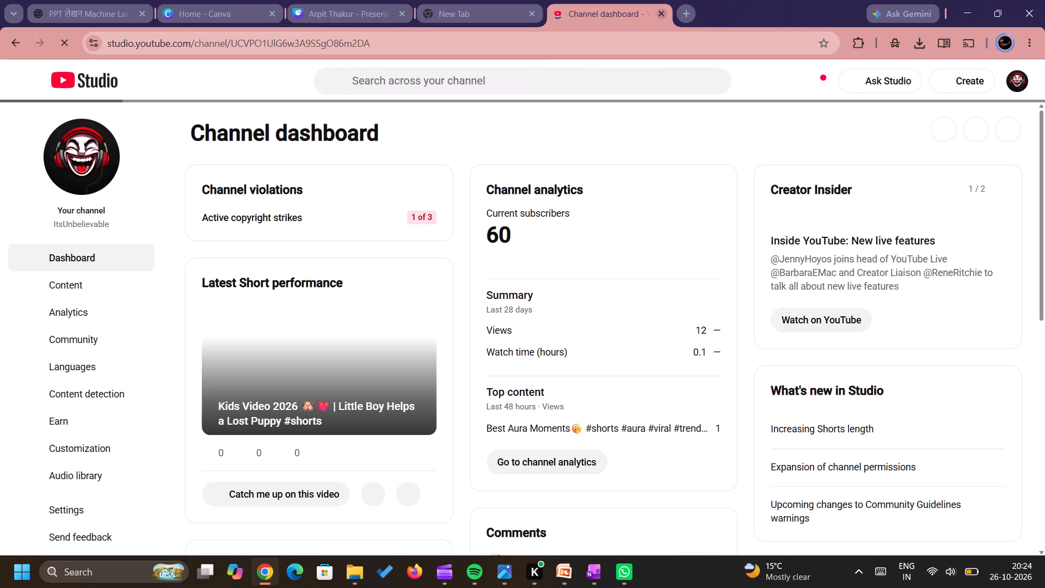
Look through the ItsUnbelievable channel's videos and Shorts, and close YouTube Studio.
{"action": "left_click", "coordinate": [106, 287]}
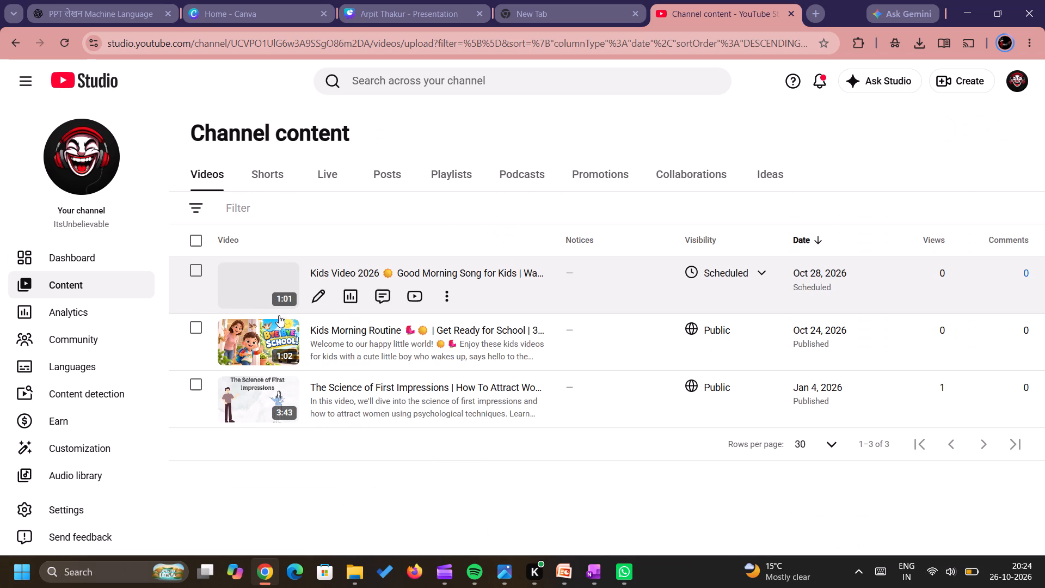
{"action": "left_click", "coordinate": [273, 175]}
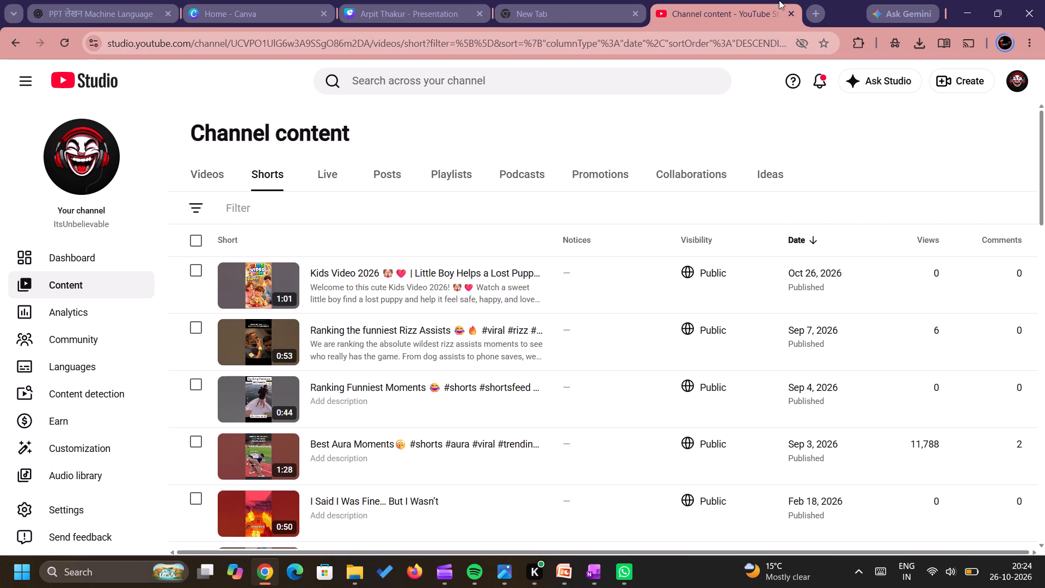
{"action": "left_click", "coordinate": [791, 15]}
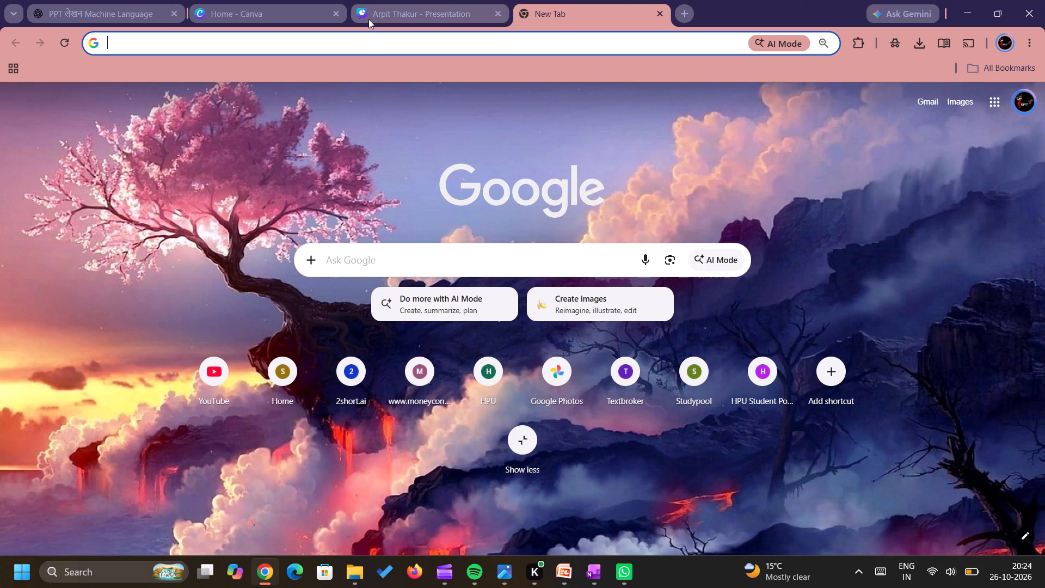
{"action": "left_click", "coordinate": [368, 19]}
{"action": "left_click", "coordinate": [265, 0]}
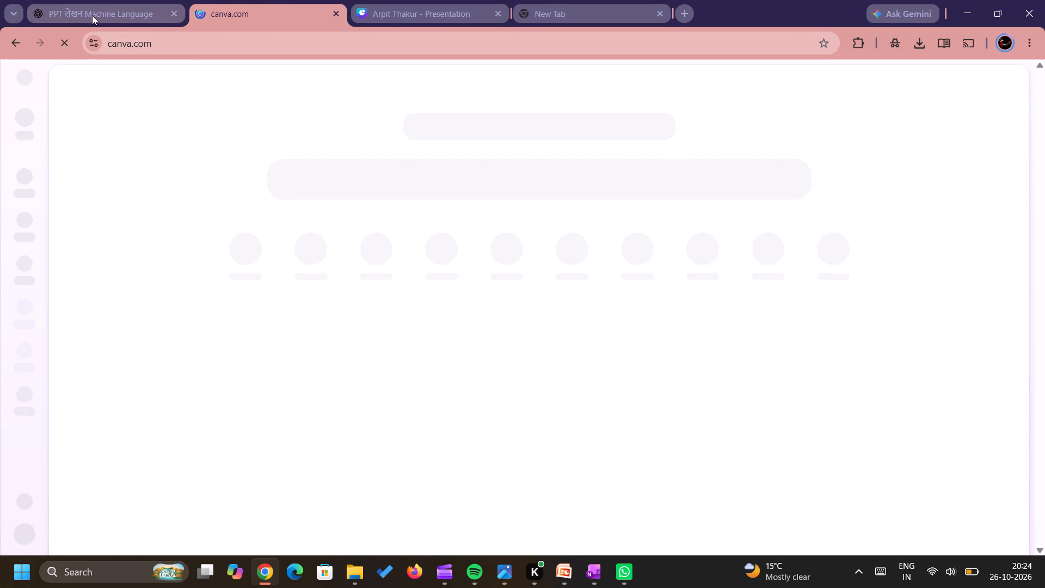
{"action": "left_click", "coordinate": [95, 0]}
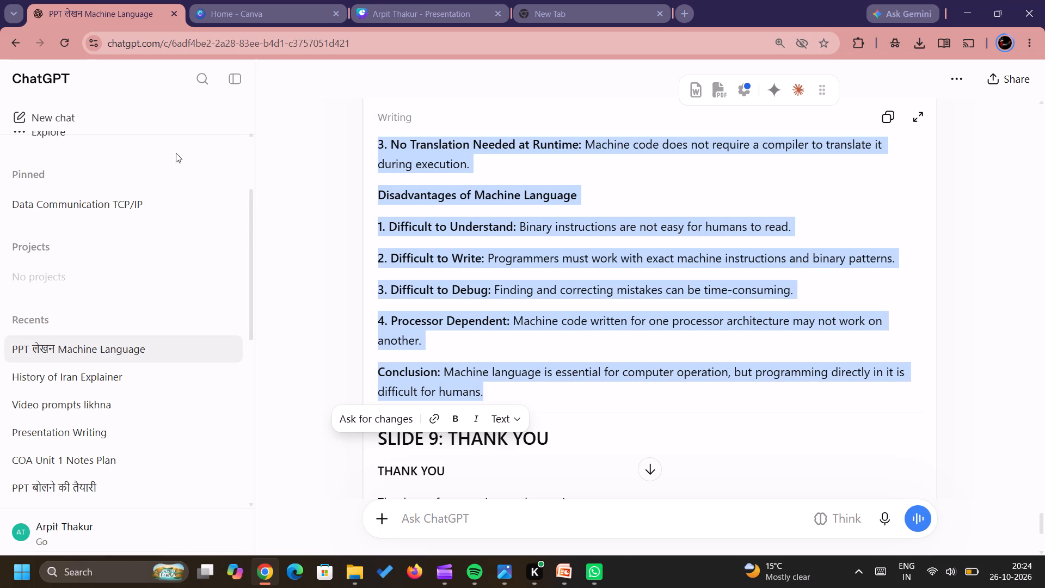